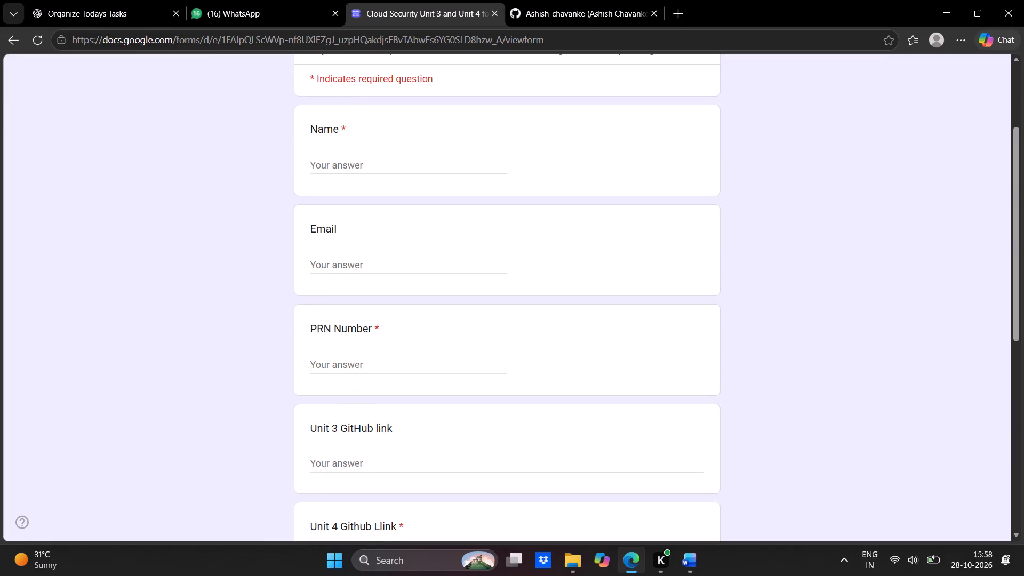
Fill in the Cloud Security form's Name, Email and PRN Number fields with the student's own details.
scroll(363, 177, "up", 3)
left_click(334, 302)
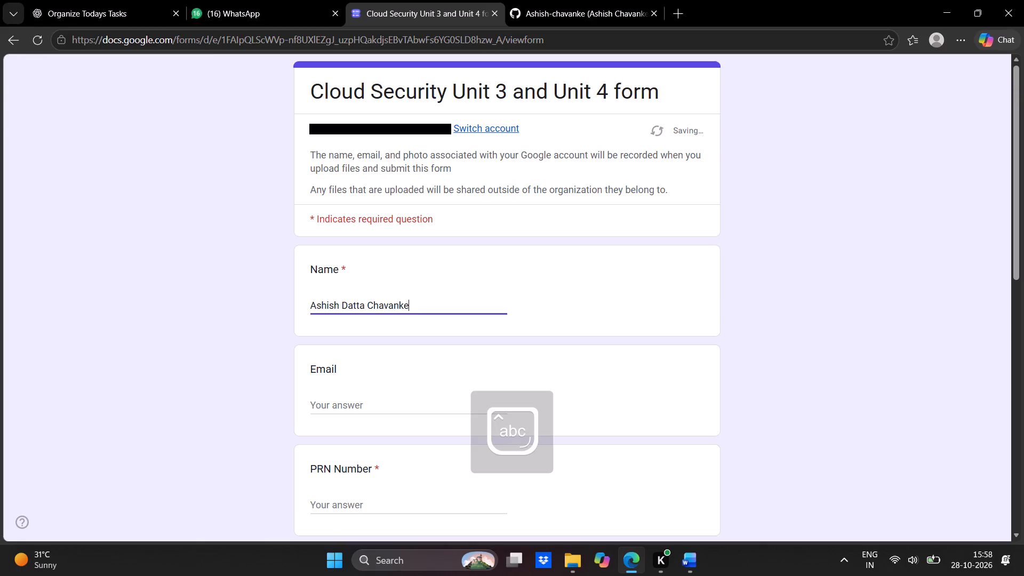
left_click(365, 388)
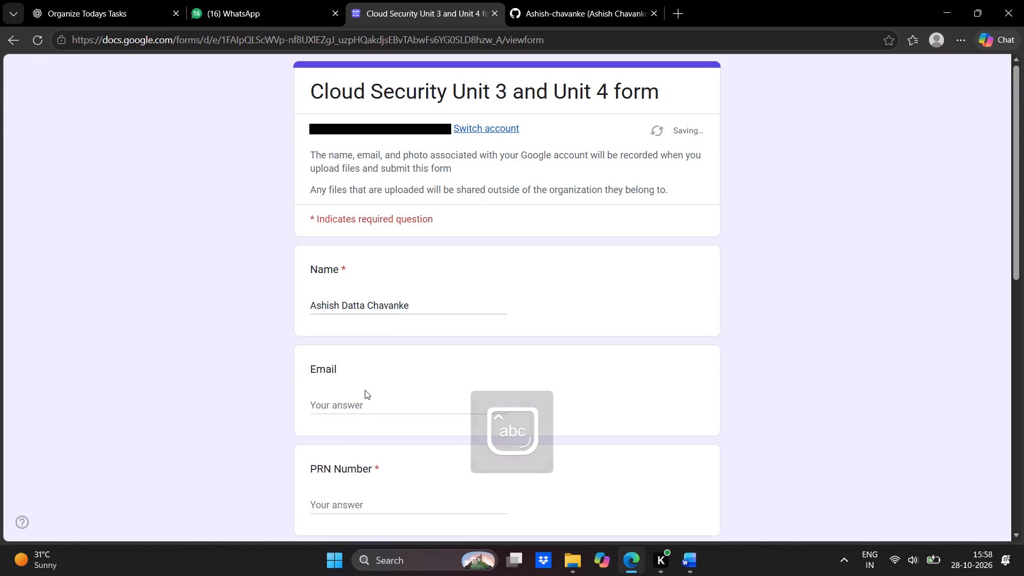
left_click(365, 398)
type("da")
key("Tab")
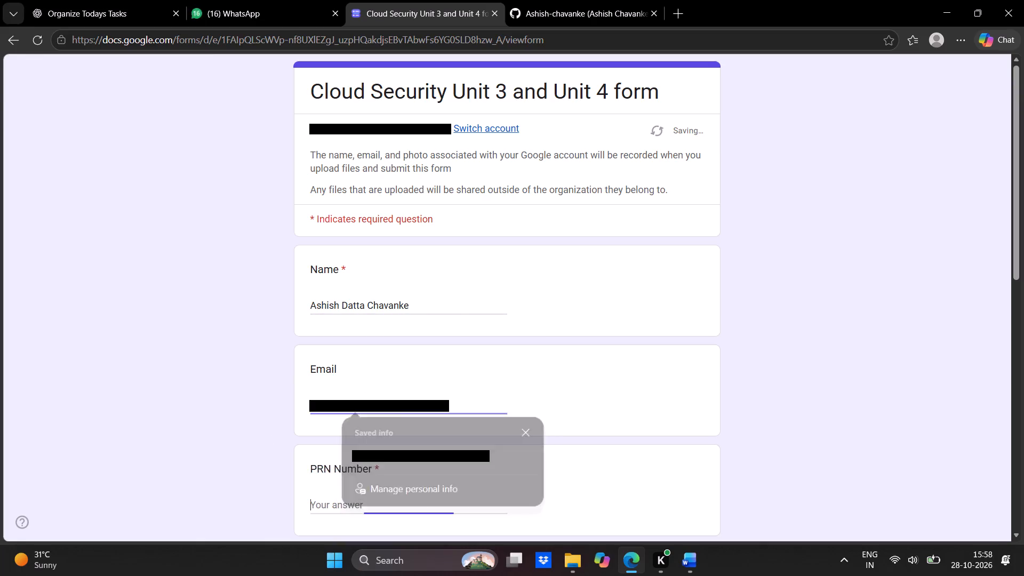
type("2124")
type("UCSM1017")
Start on the form's Unit 3 GitHub link answer and go on to the Unit 3 file upload question.
scroll(405, 492, "down", 2)
left_click(401, 460)
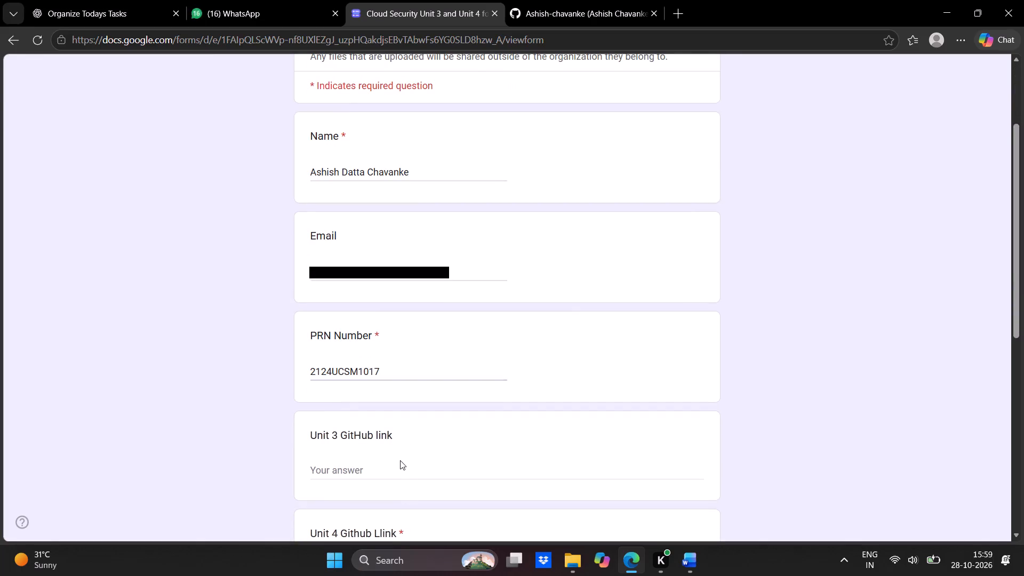
scroll(400, 460, "down", 3)
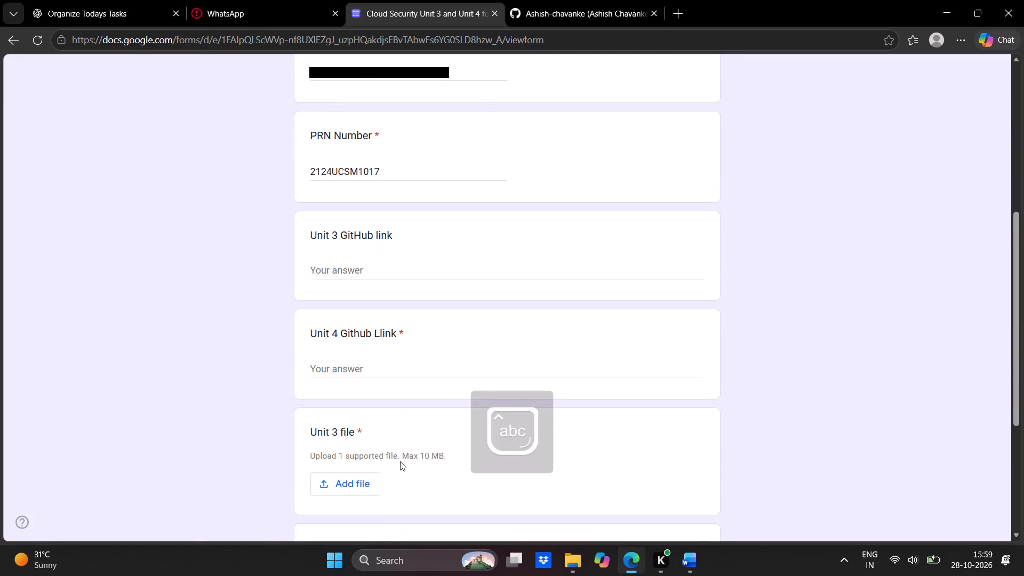
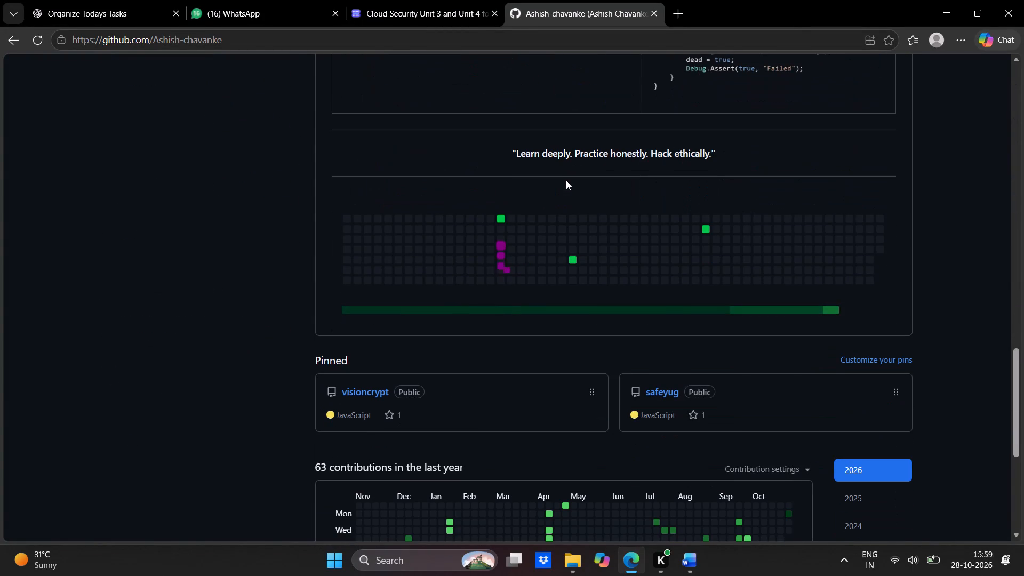
Look through the GitHub profile's pinned repositories, contribution graph and recent contribution activity.
scroll(566, 180, "down", 4)
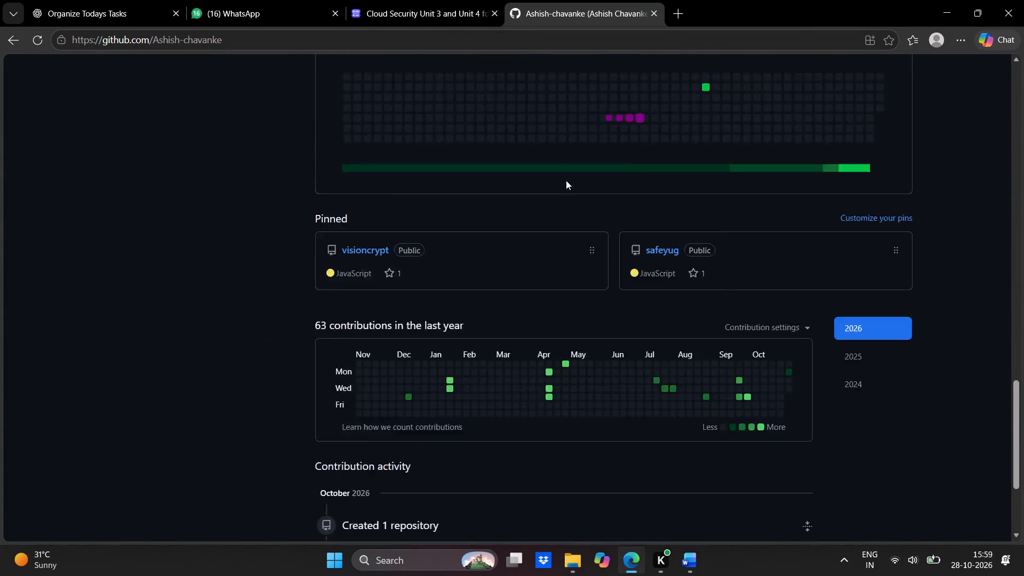
scroll(566, 180, "down", 1)
scroll(565, 180, "up", 1)
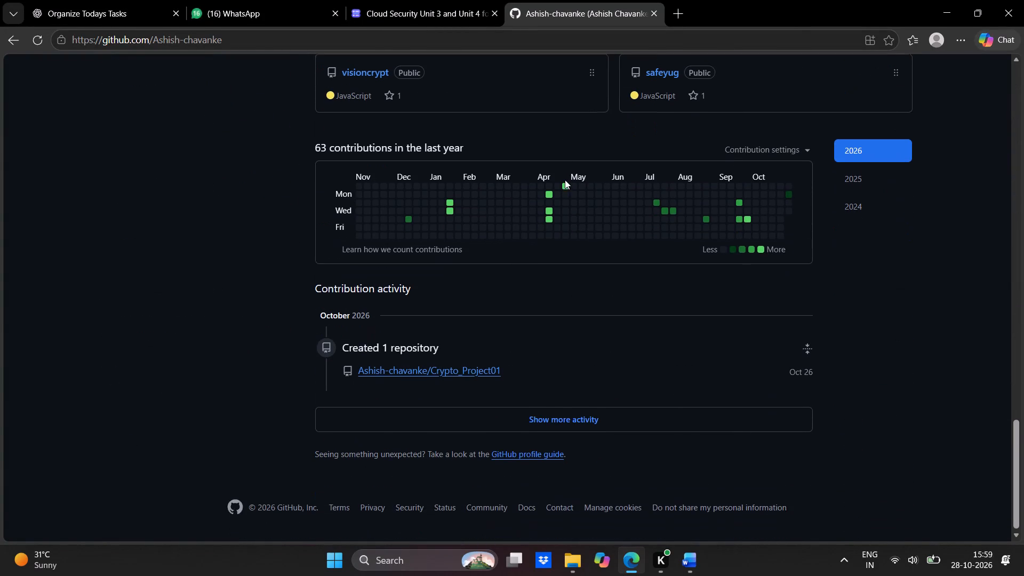
scroll(565, 180, "up", 3)
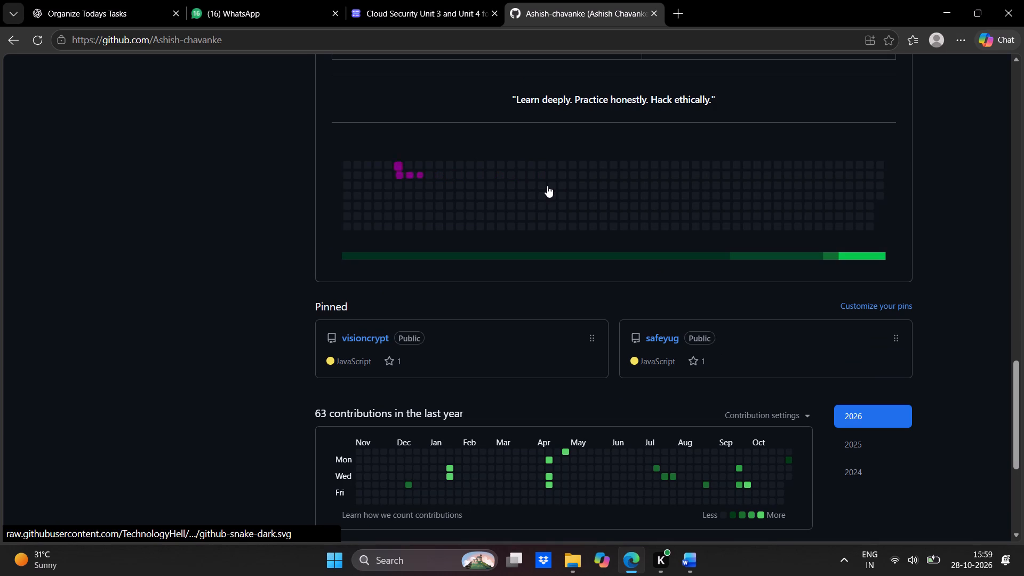
left_click(419, 9)
left_click(546, 0)
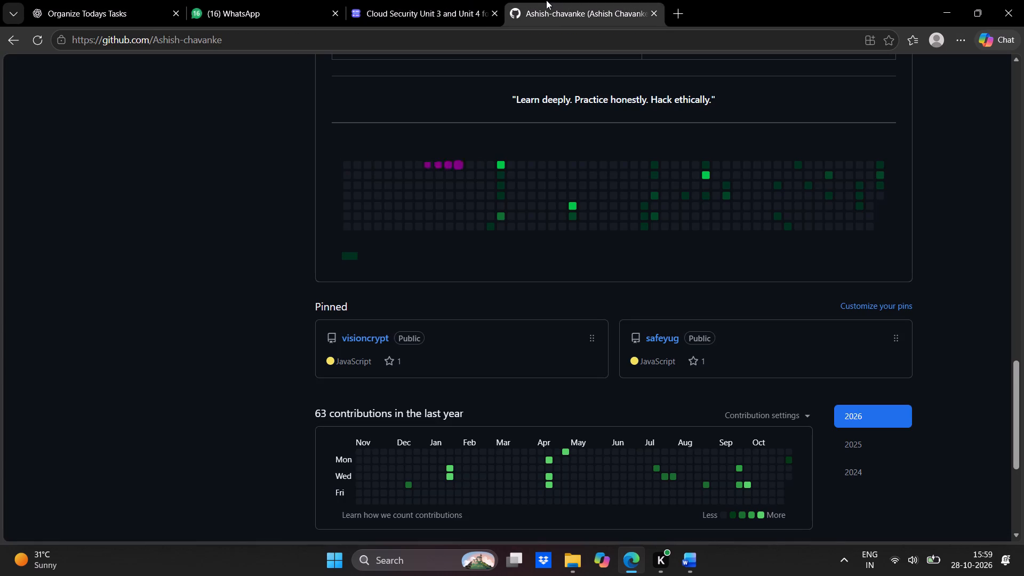
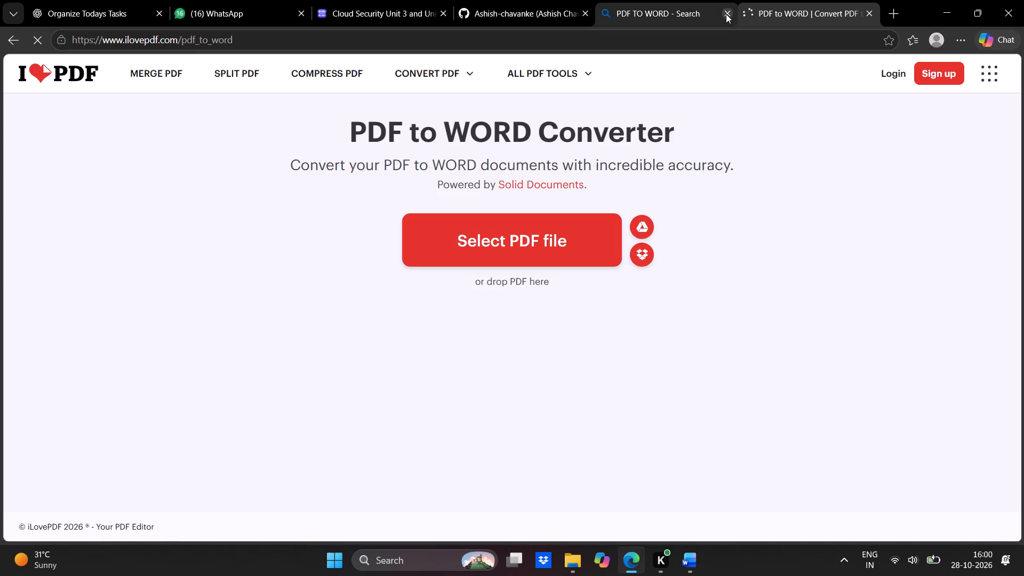
Convert 1068 (1).pdf from the Downloads folder into a Word document with the iLovePDF converter.
left_click(726, 14)
left_click(546, 241)
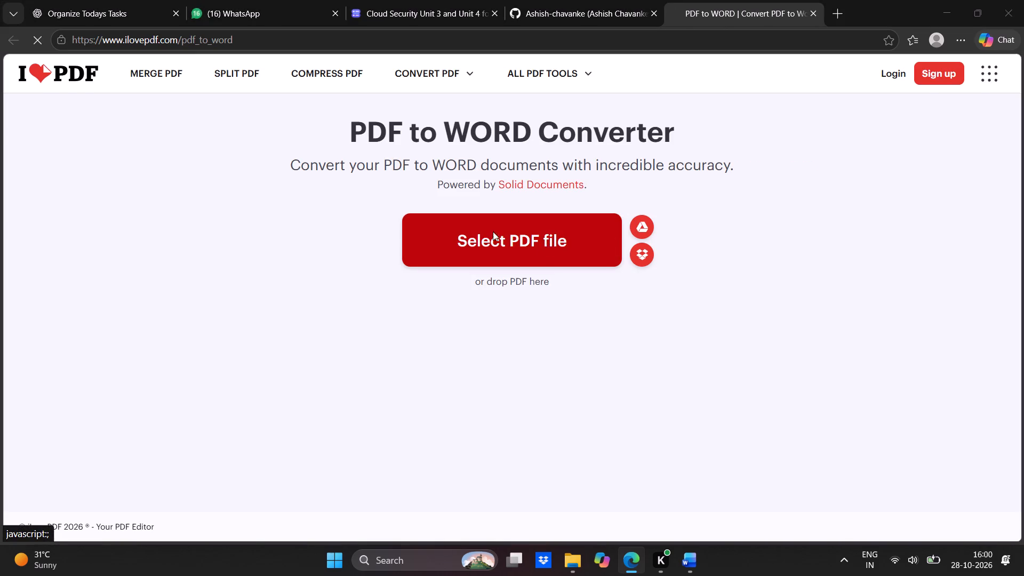
left_click(64, 182)
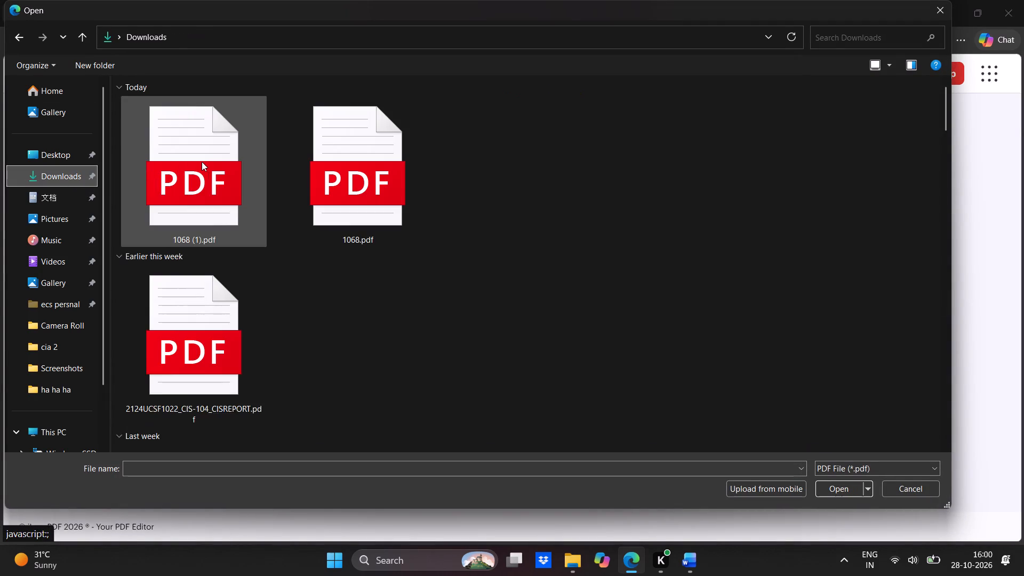
left_click(220, 187)
left_click(220, 187)
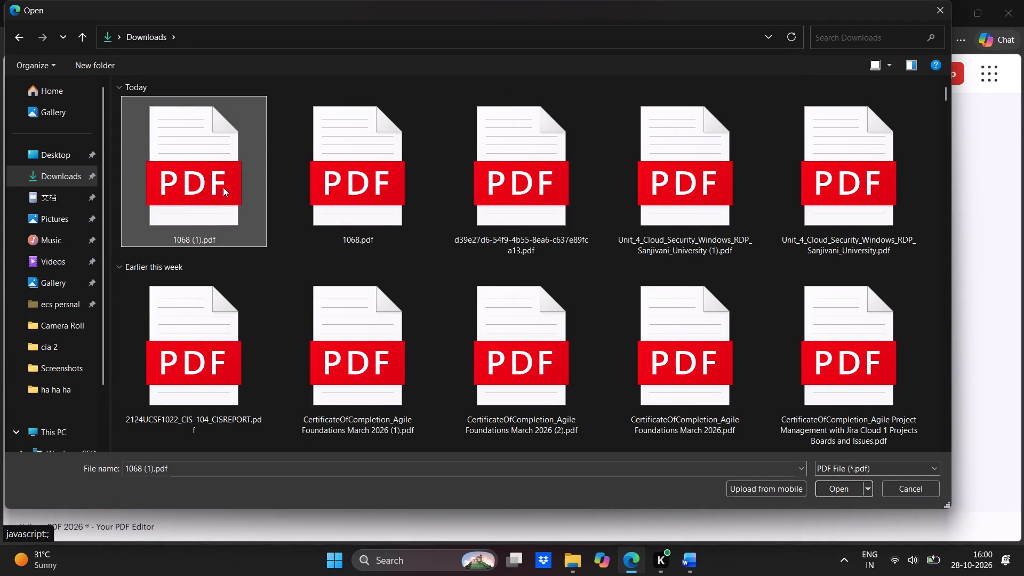
double_click(233, 183)
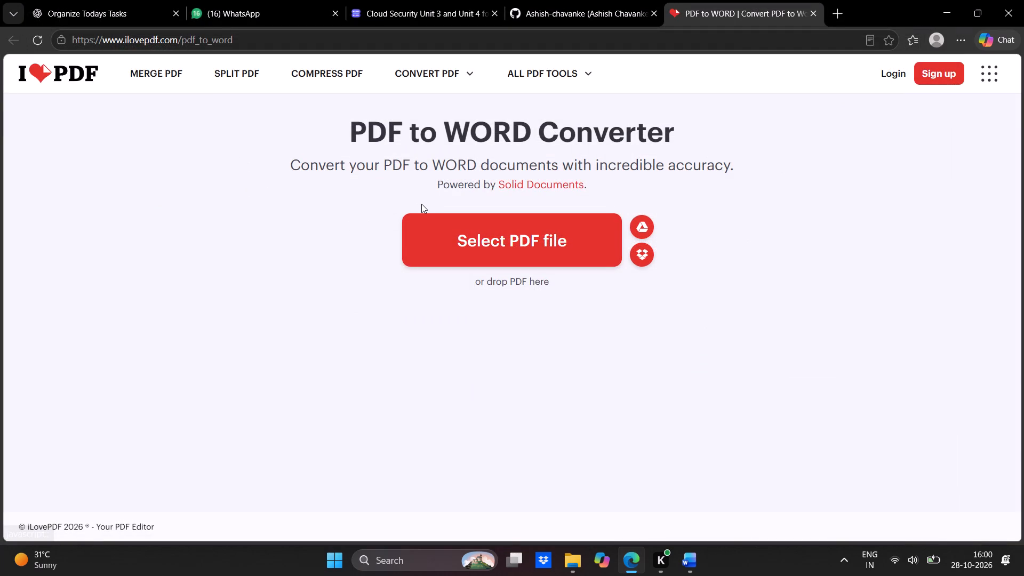
left_click(484, 224)
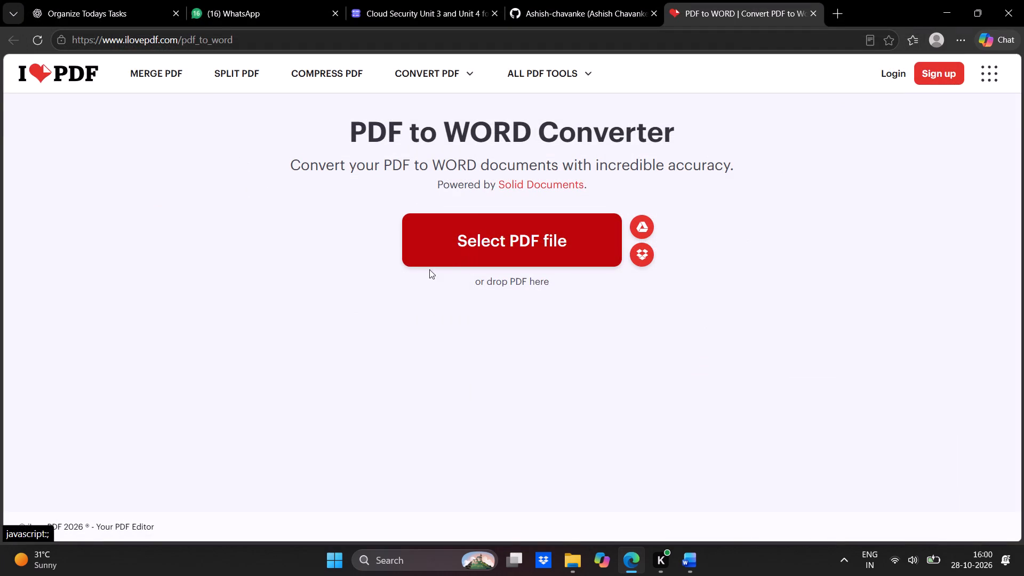
left_click_drag(604, 405, 906, 495)
left_click(907, 574)
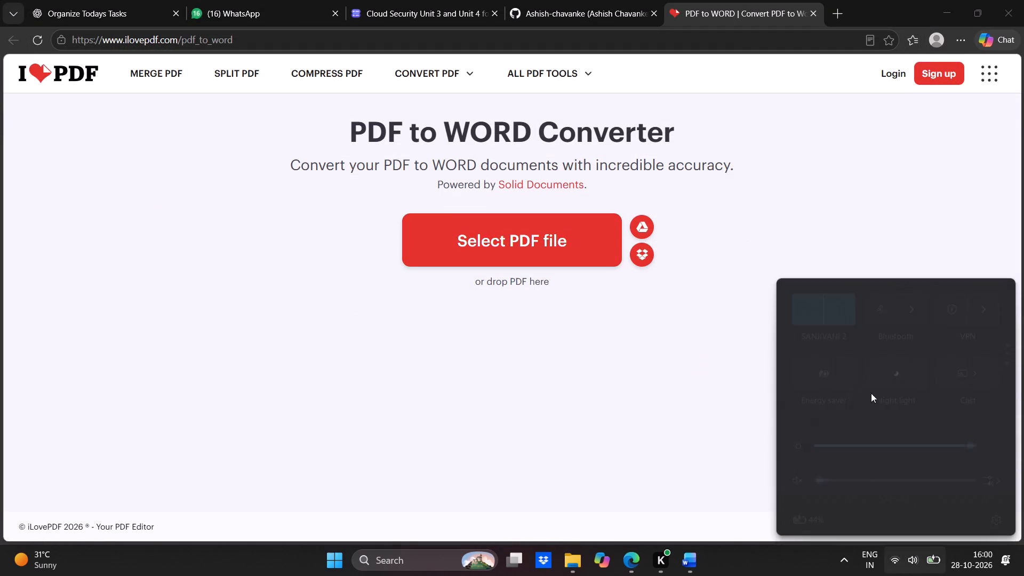
left_click(844, 318)
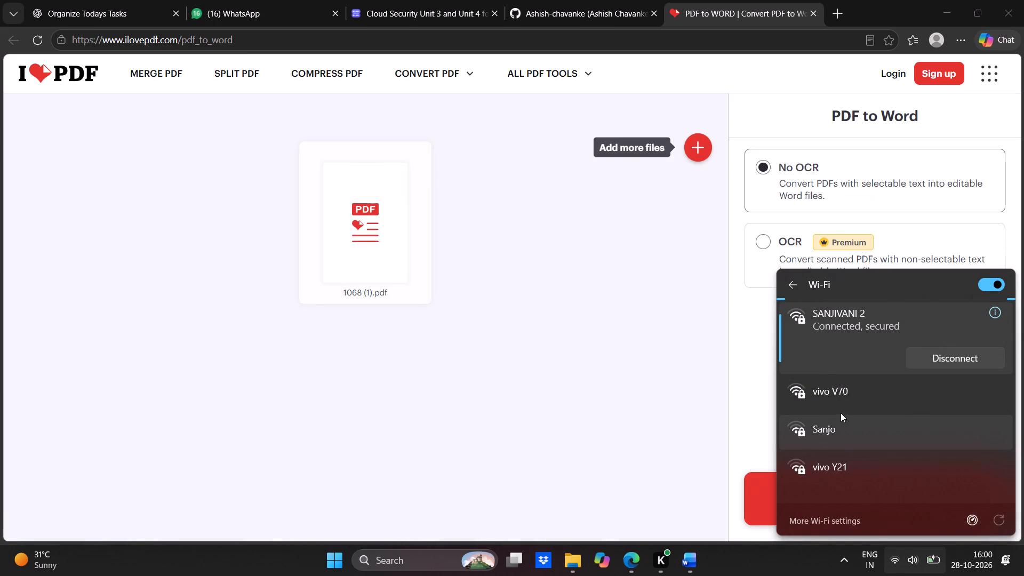
left_click(690, 398)
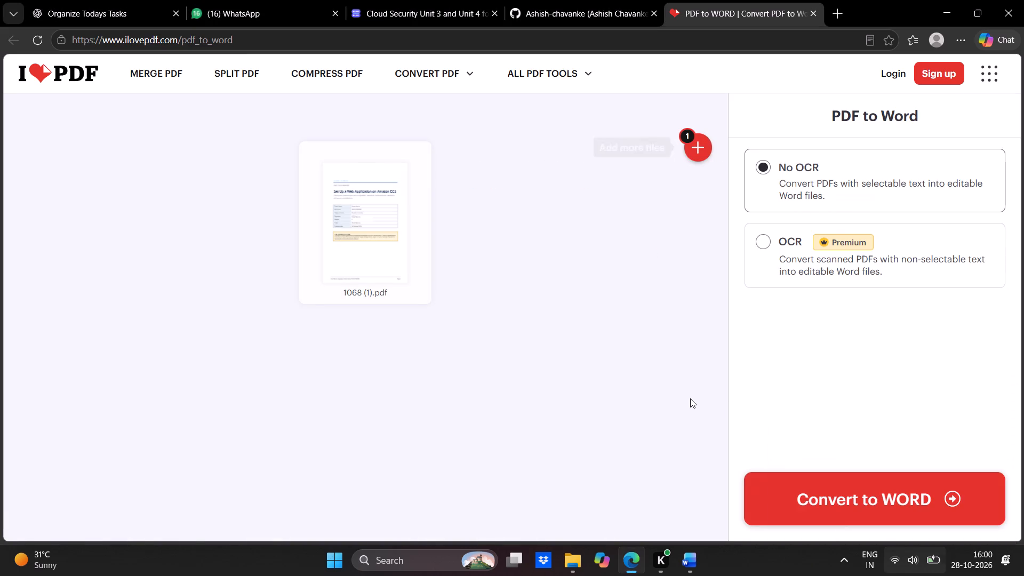
left_click(821, 505)
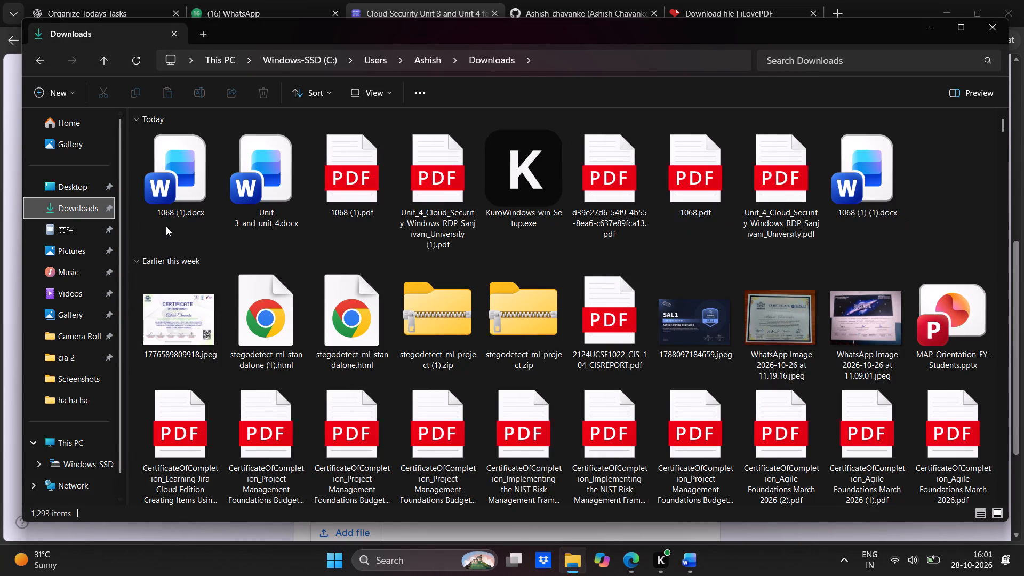
double_click(273, 213)
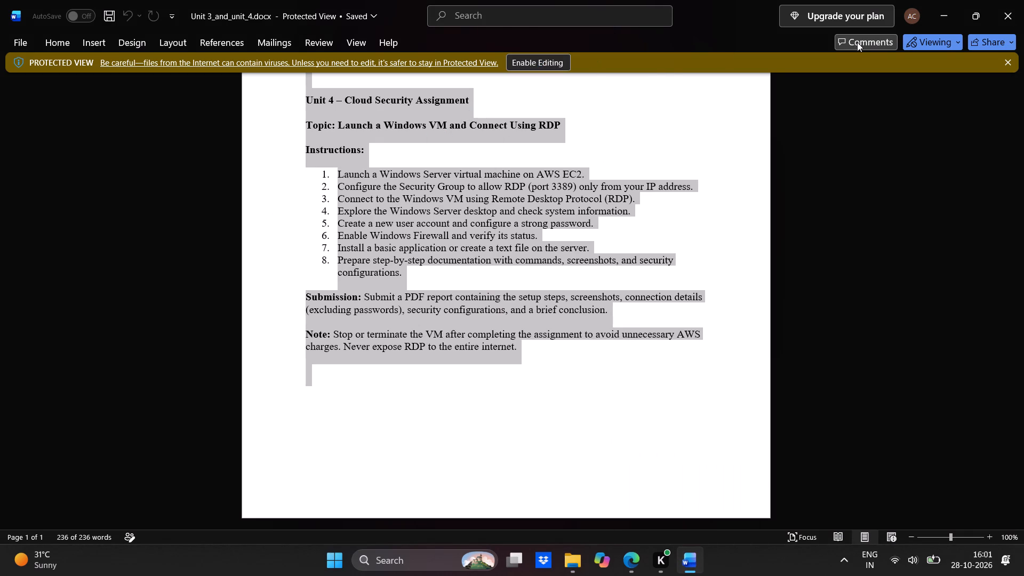
left_click(529, 64)
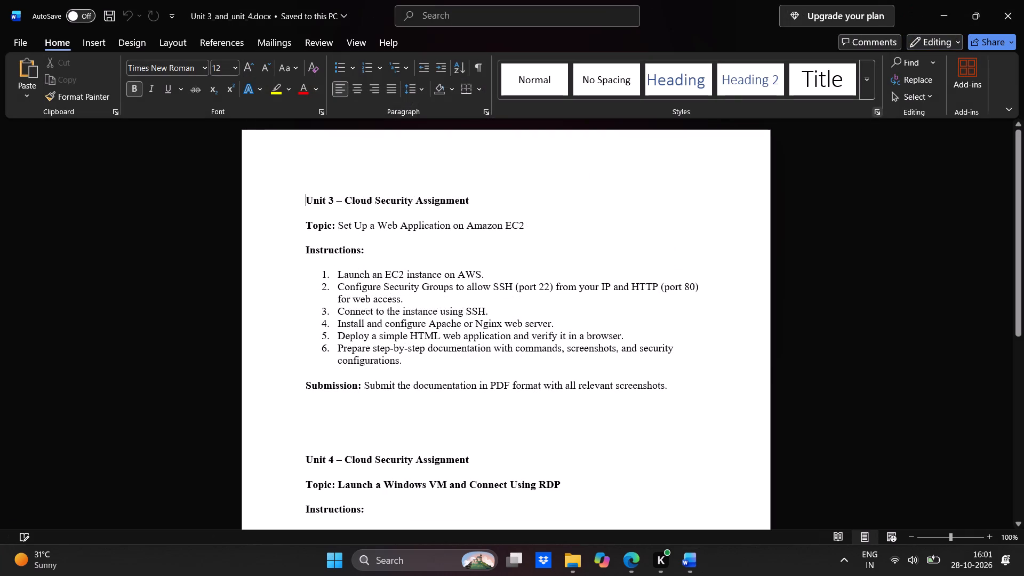
scroll(545, 261, "up", 4)
scroll(547, 259, "down", 9)
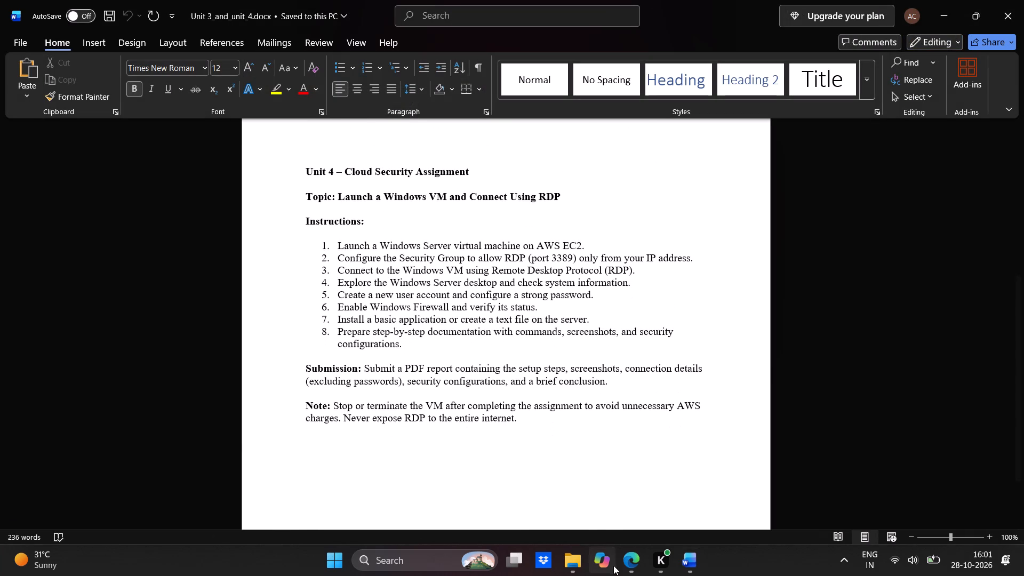
Open the converted Unit 3 report 1068 (1).docx from the Downloads folder and enable editing.
left_click(571, 553)
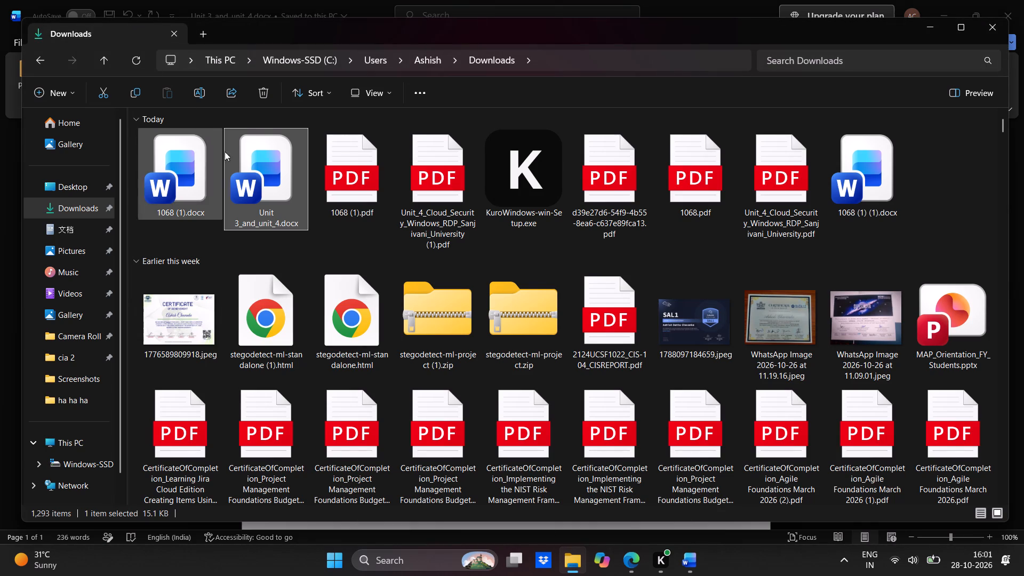
double_click(185, 165)
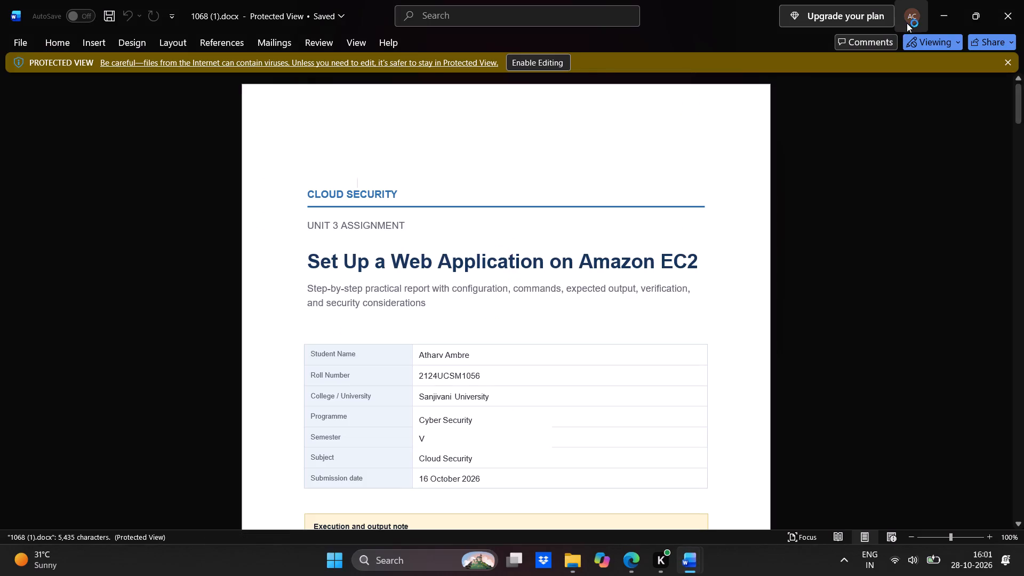
left_click(530, 67)
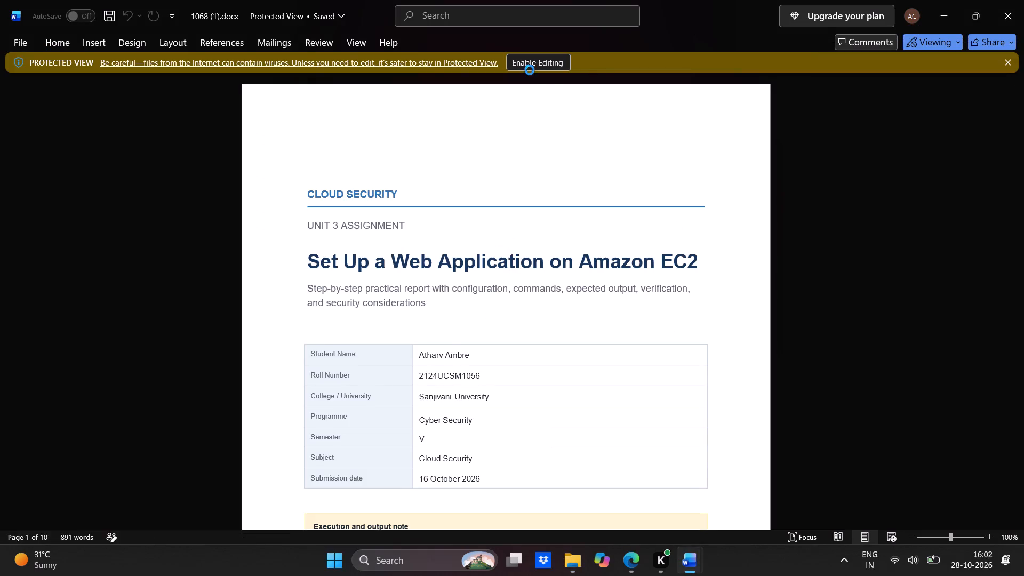
Replace the Student Name in the cover page table with the submitting student's own full name, correctly spelled and spaced.
scroll(460, 396, "down", 1)
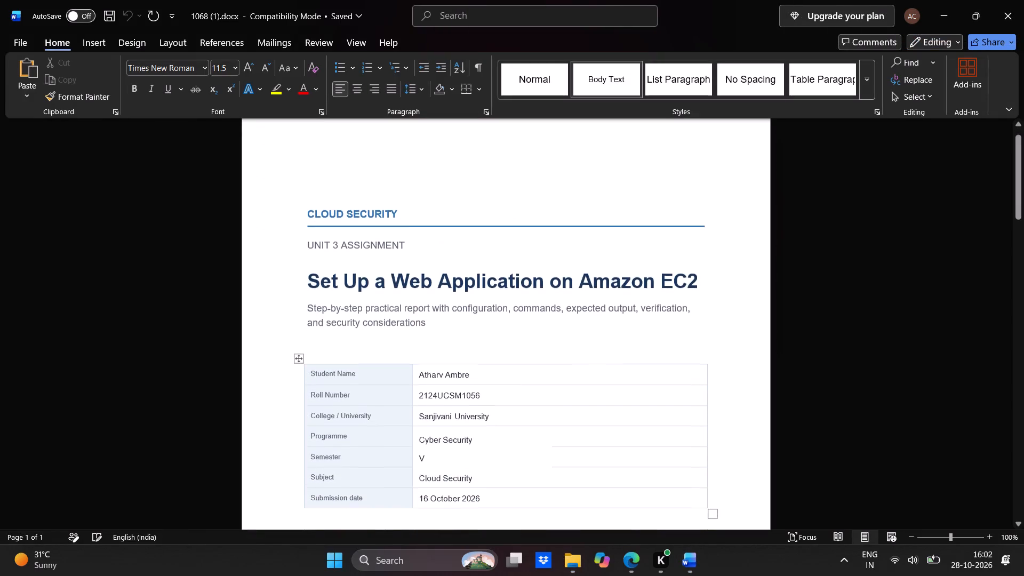
scroll(458, 378, "down", 2)
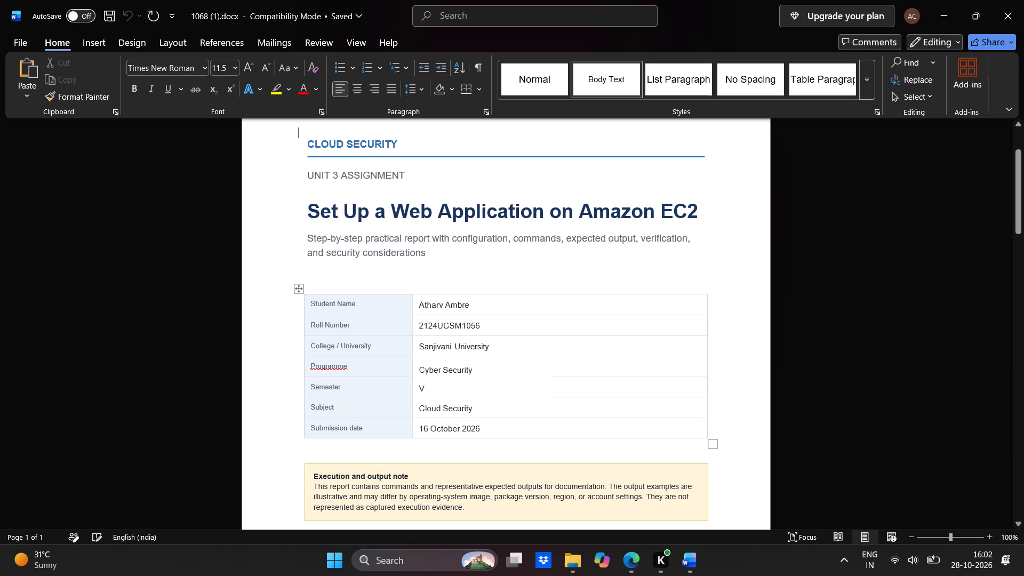
left_click(467, 309)
left_click(473, 305)
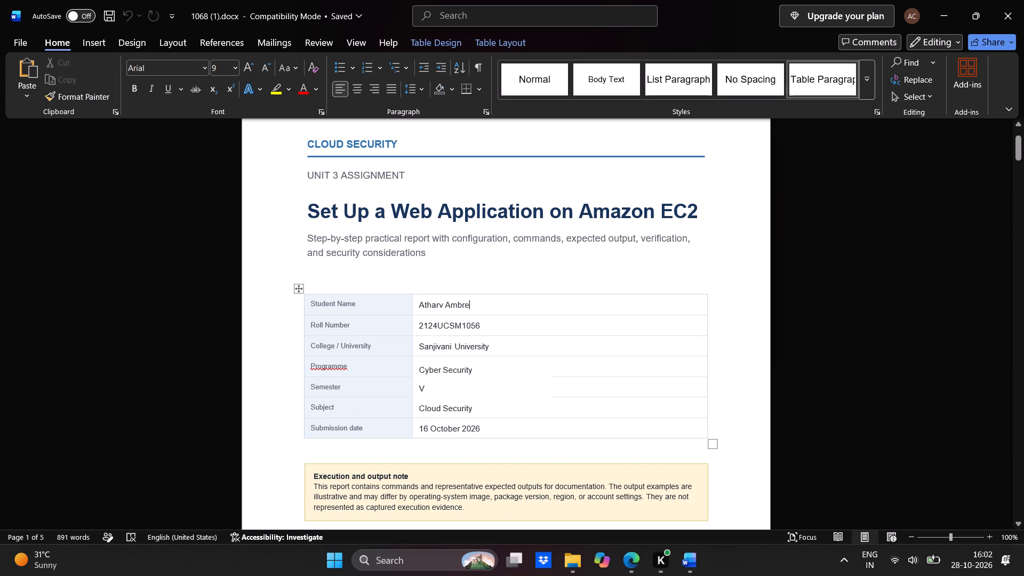
key("BackSpace")
key("BackSpace")
key("BackSpace")
key("BackSpace")
key("BackSpace")
key("BackSpace")
key("BackSpace")
key("BackSpace")
key("BackSpace")
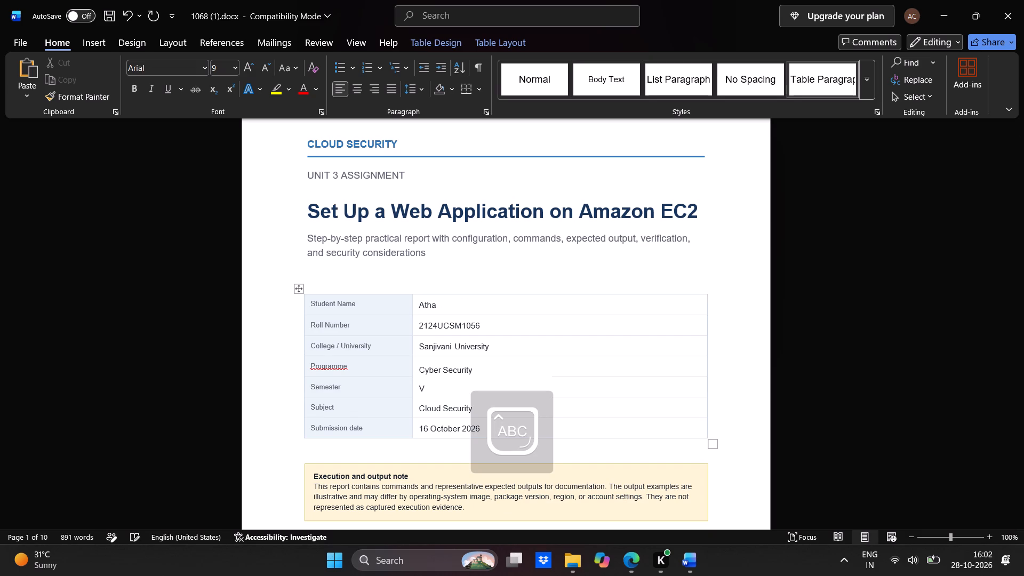
key("BackSpace")
key("BackSpace")
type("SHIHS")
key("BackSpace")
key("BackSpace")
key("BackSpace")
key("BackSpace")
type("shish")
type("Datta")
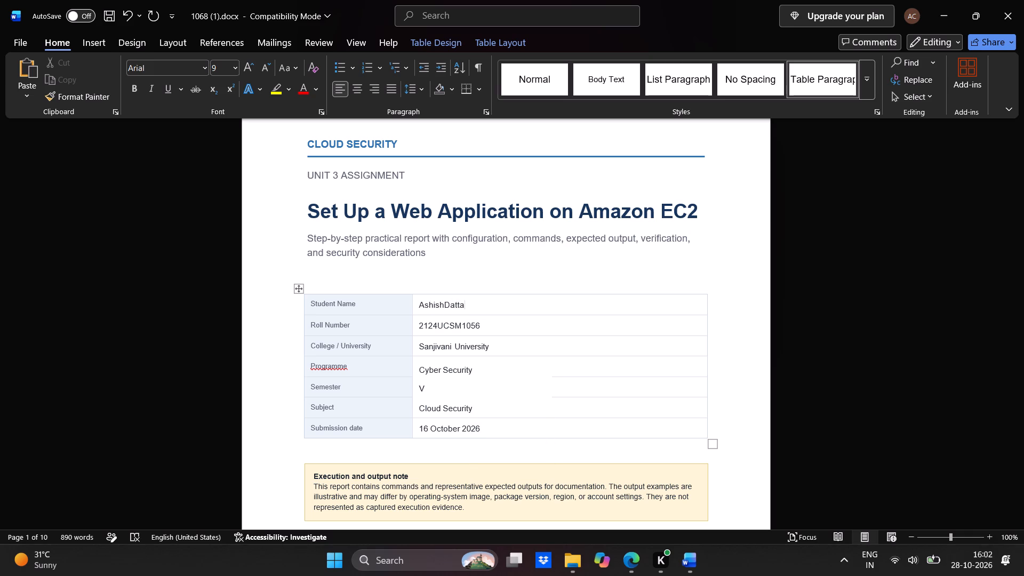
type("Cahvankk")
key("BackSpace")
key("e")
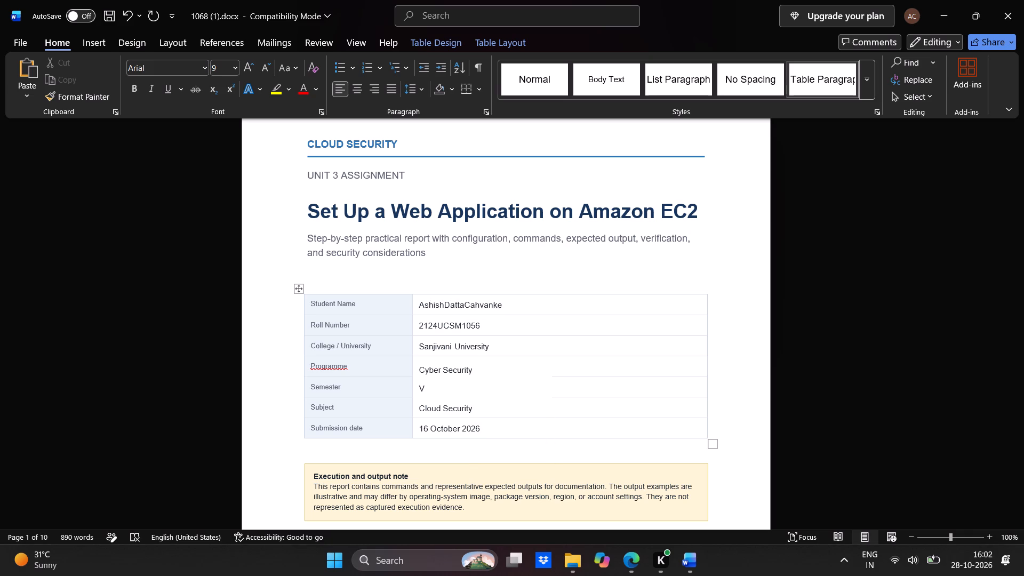
left_click(475, 306)
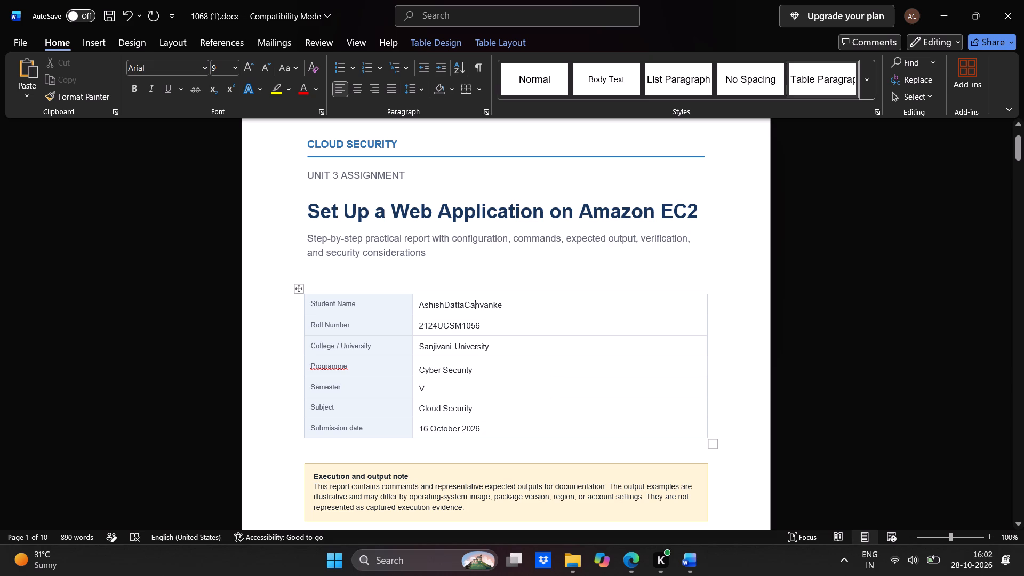
key("BackSpace")
left_click(465, 306)
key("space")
left_click(443, 305)
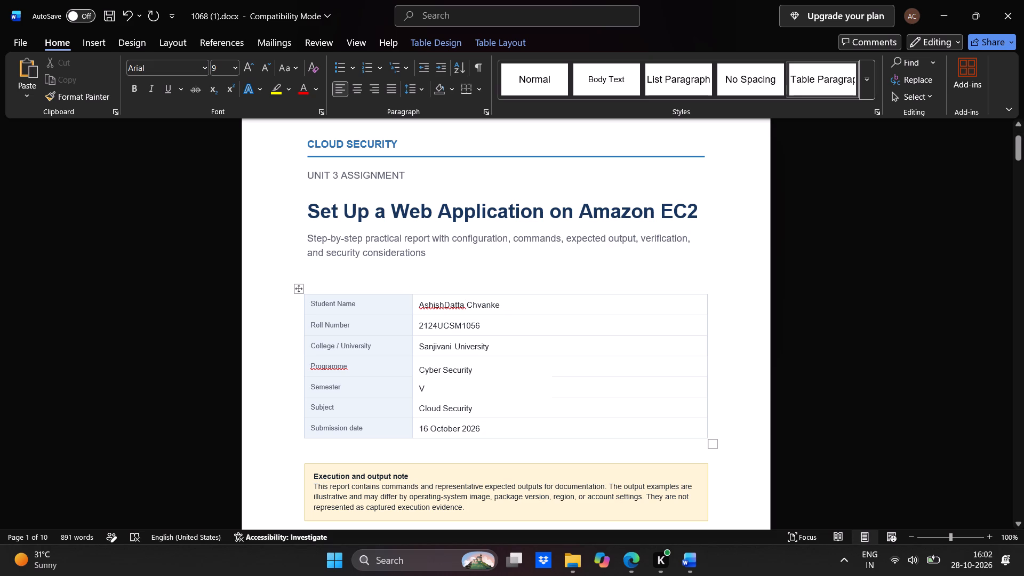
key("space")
left_click(482, 309)
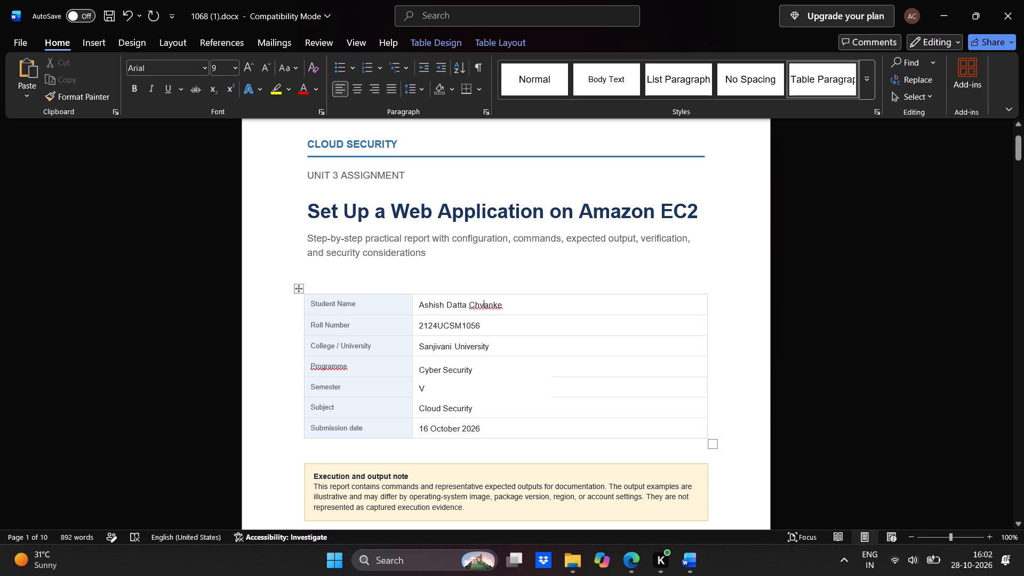
left_click(479, 309)
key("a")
Change the Roll Number in the cover page table to match the PRN entered in the submission form.
left_click(516, 319)
key("BackSpace")
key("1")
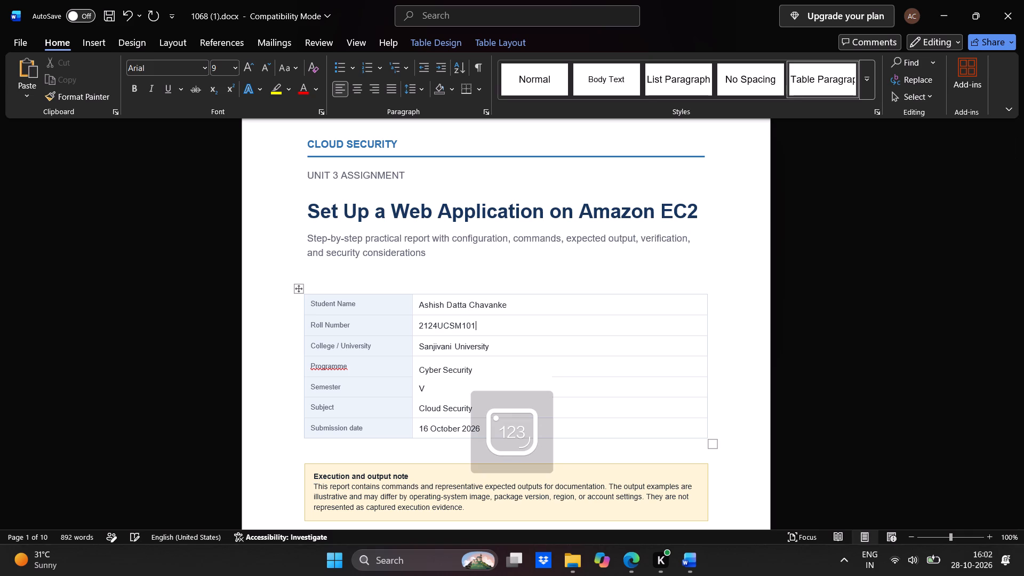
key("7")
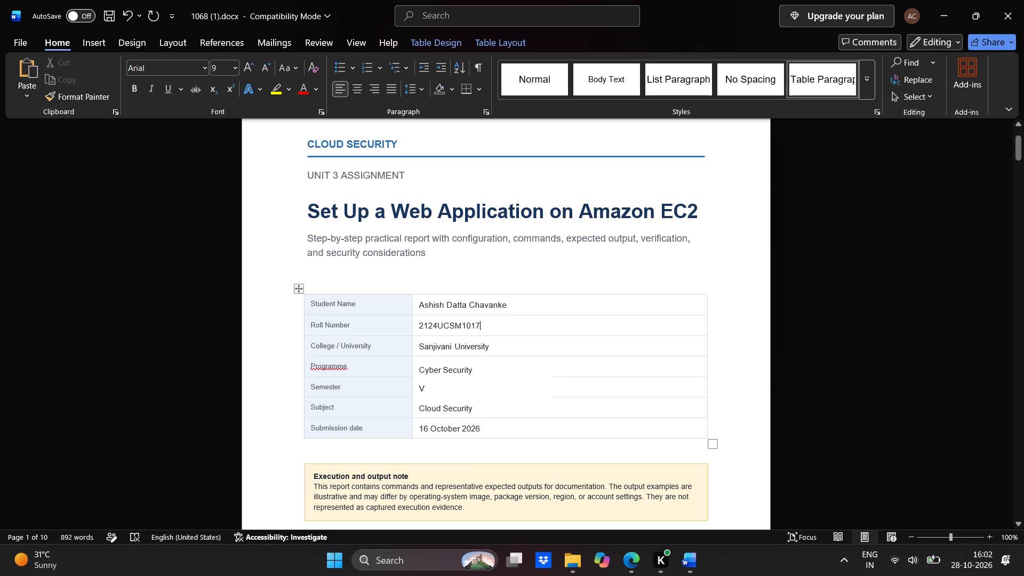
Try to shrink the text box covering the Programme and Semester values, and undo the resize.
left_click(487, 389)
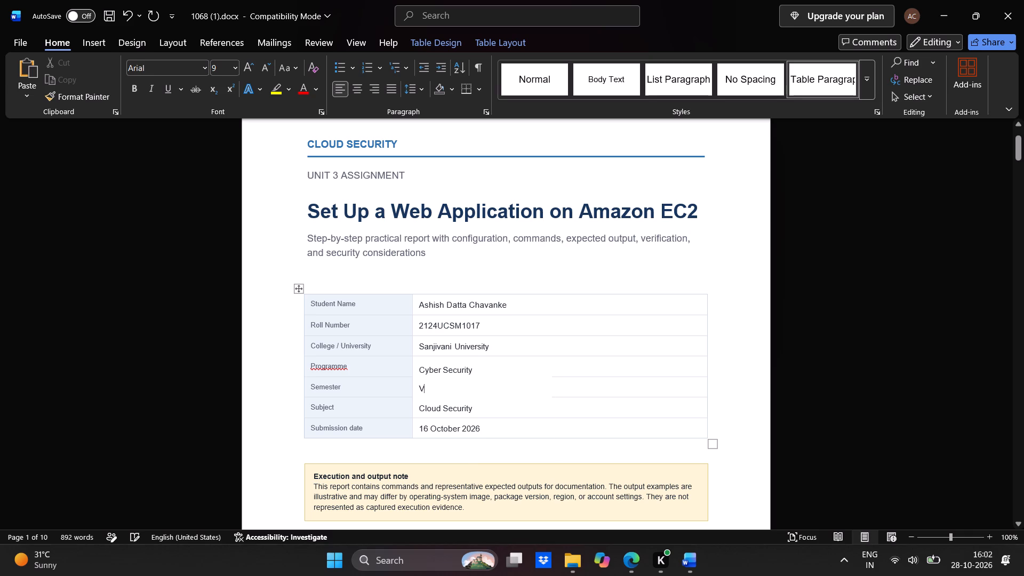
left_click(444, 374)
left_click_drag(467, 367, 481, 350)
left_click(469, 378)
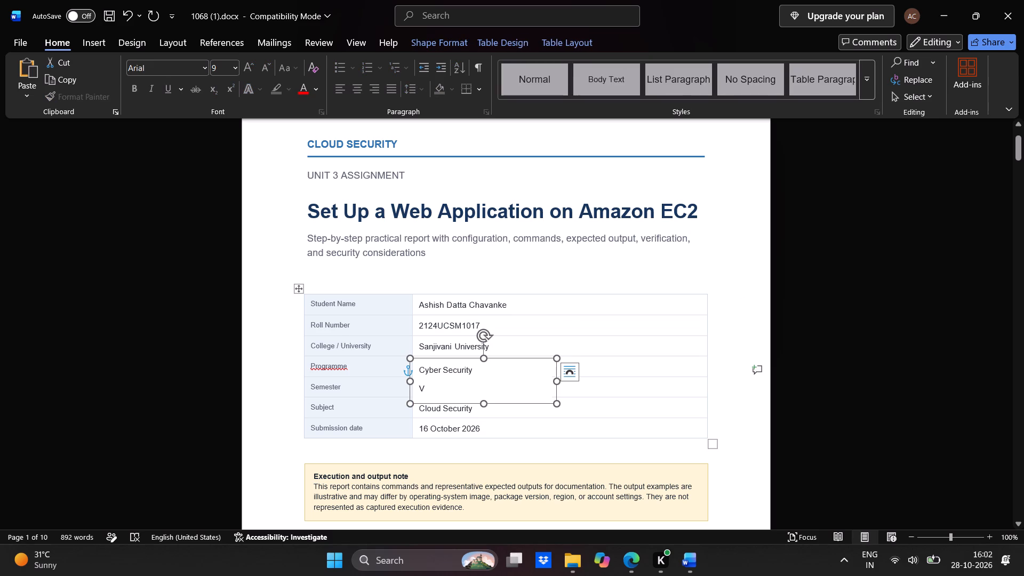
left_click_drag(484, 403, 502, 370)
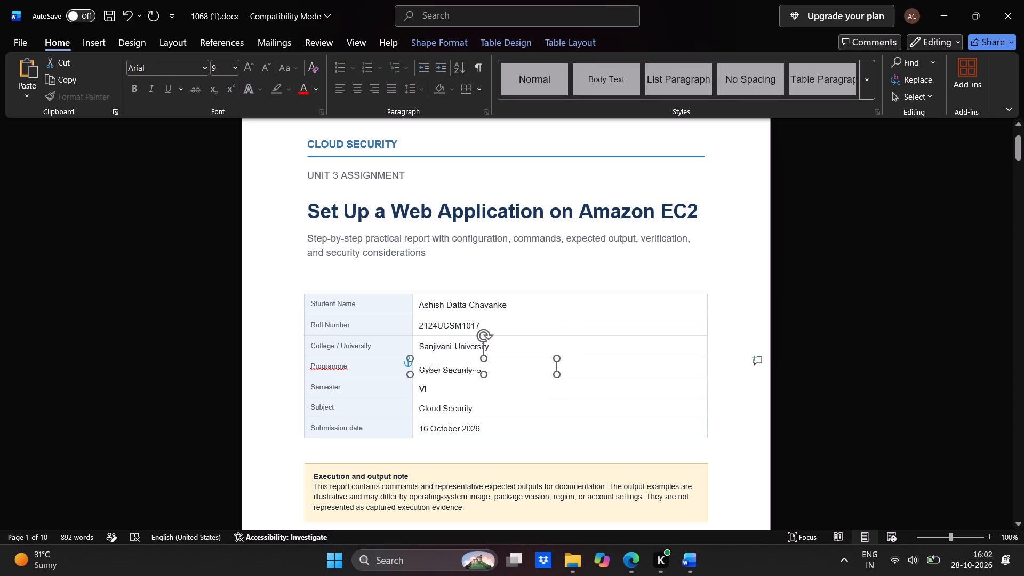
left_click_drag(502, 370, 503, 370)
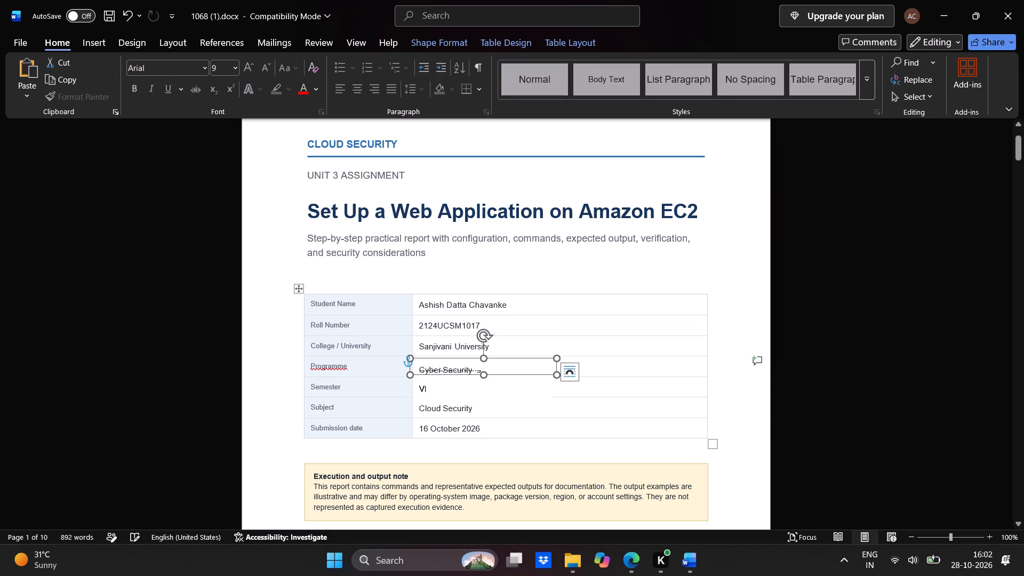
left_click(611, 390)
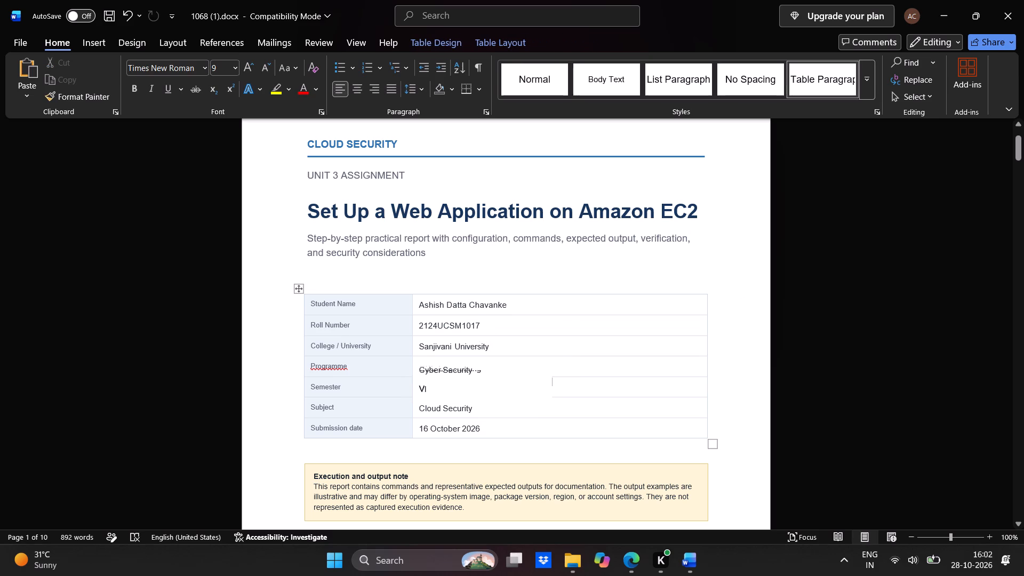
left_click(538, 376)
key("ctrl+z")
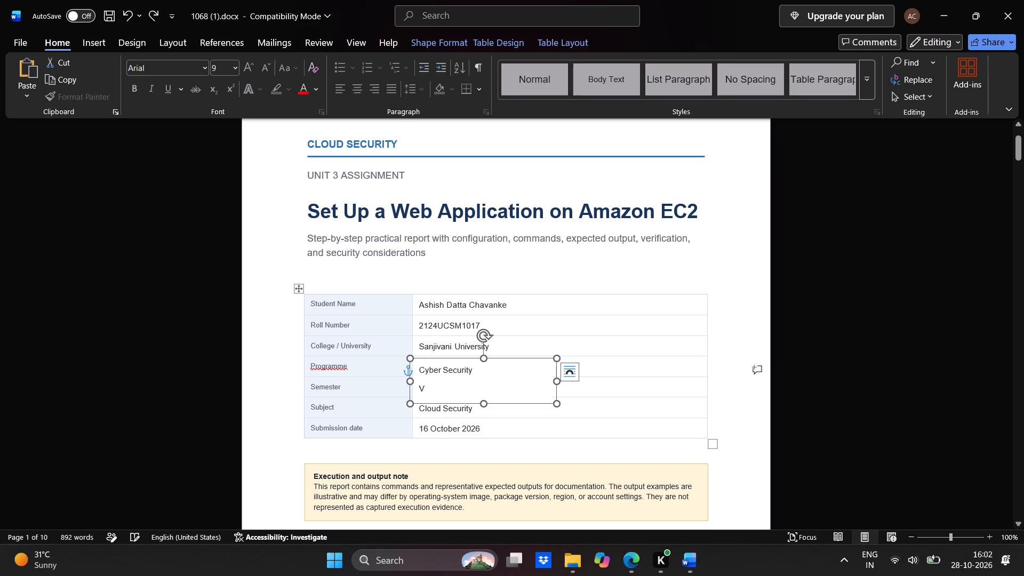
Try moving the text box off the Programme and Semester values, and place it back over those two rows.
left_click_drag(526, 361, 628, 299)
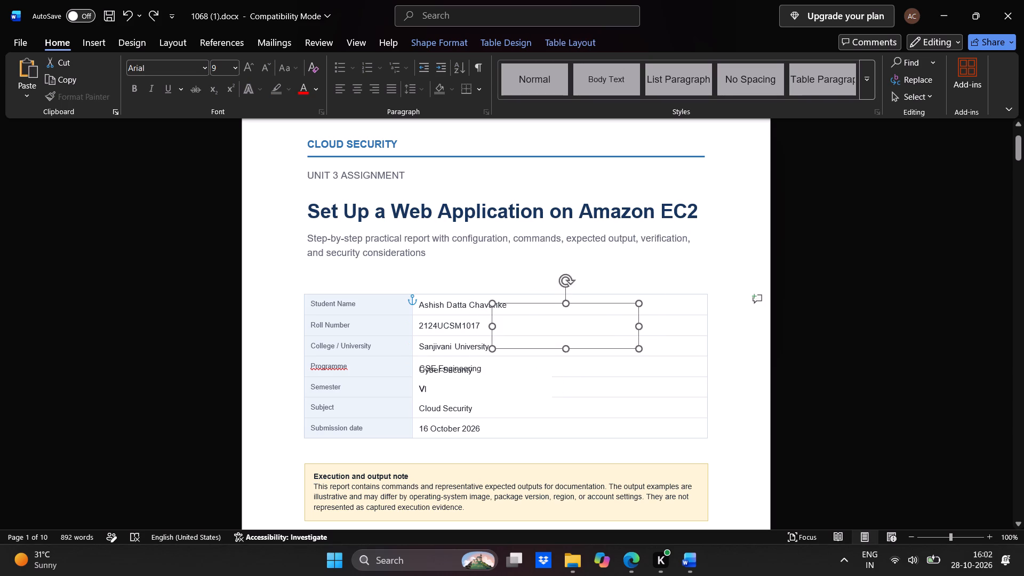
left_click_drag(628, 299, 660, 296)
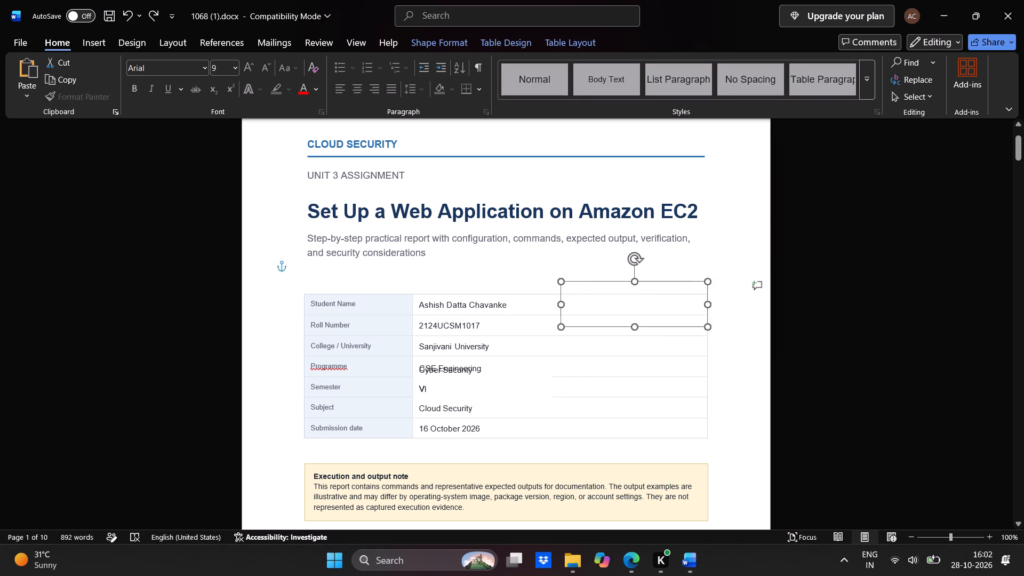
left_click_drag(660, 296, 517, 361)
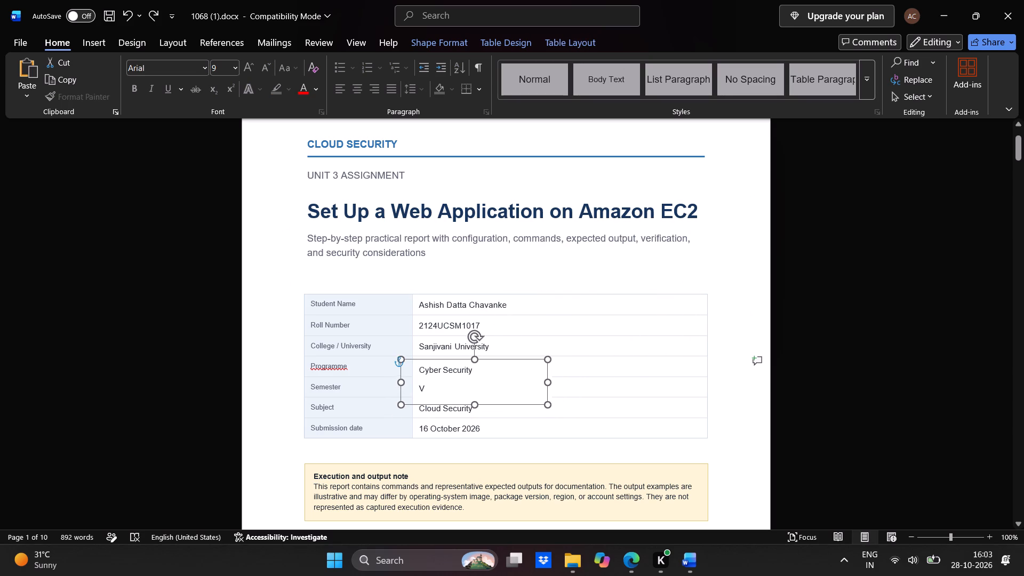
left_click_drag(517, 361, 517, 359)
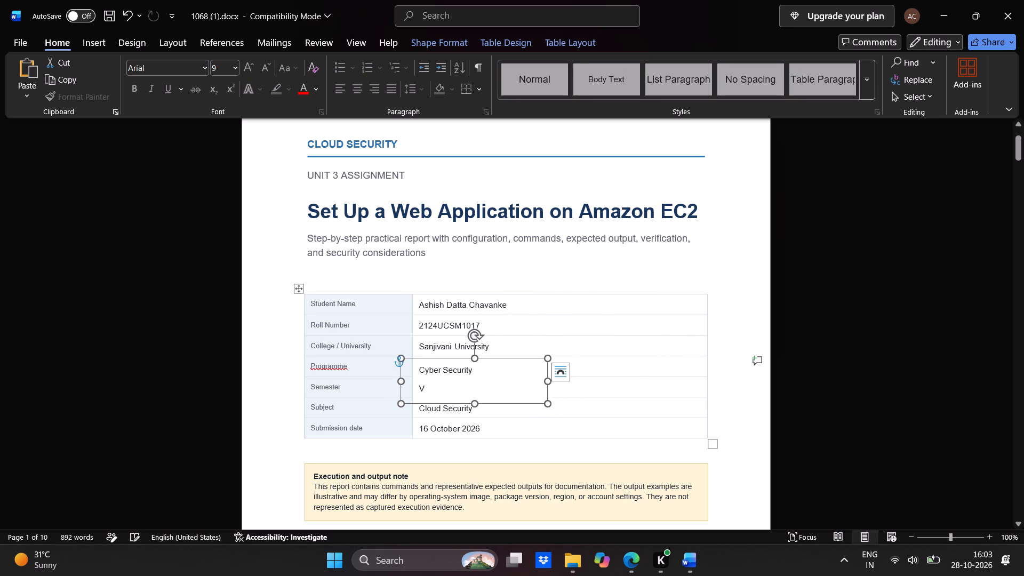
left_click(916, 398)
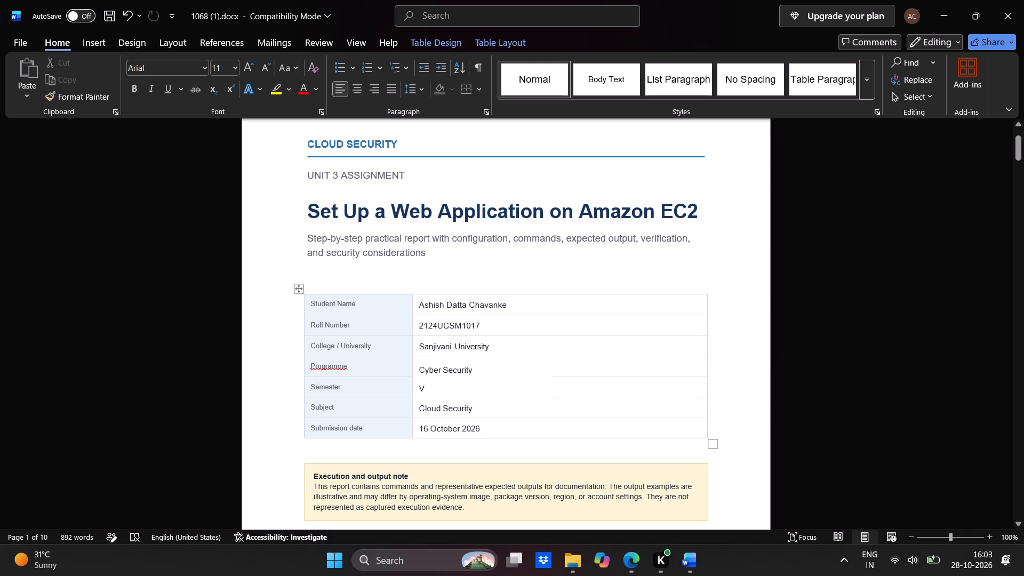
Change the Submission date in the cover page table to 28 October 2026.
scroll(403, 277, "down", 1)
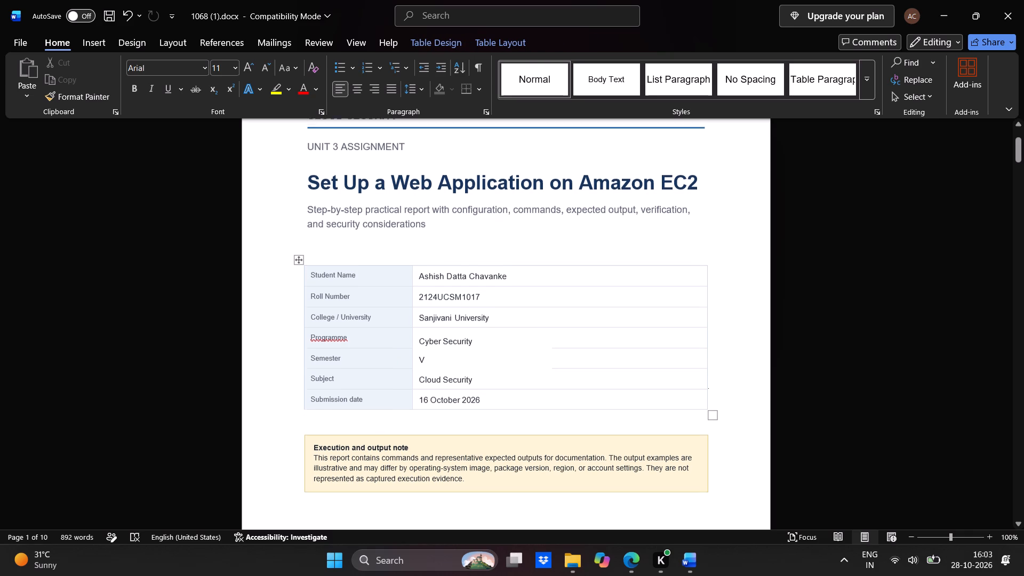
scroll(402, 277, "down", 1)
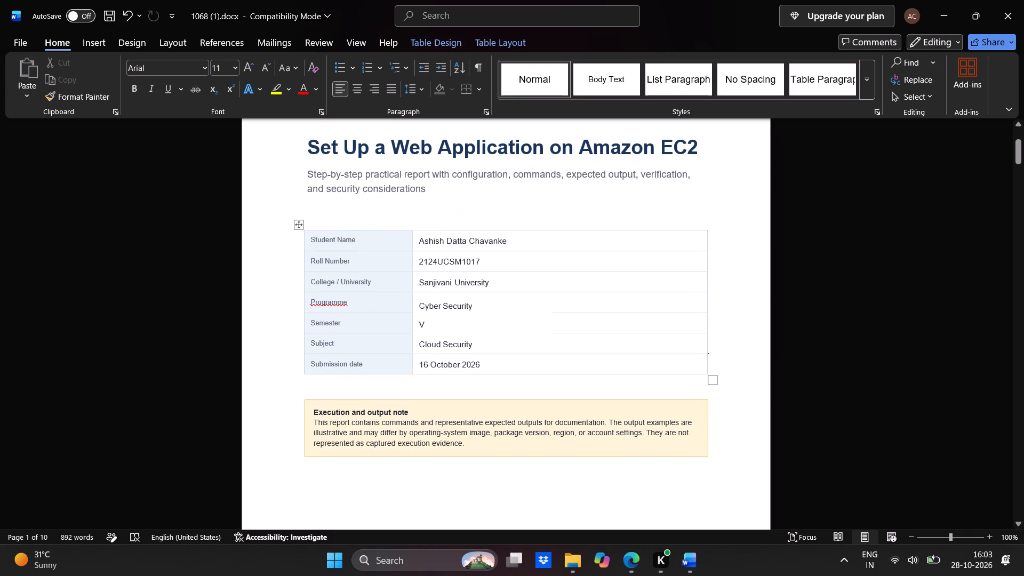
left_click(425, 364)
left_click(428, 366)
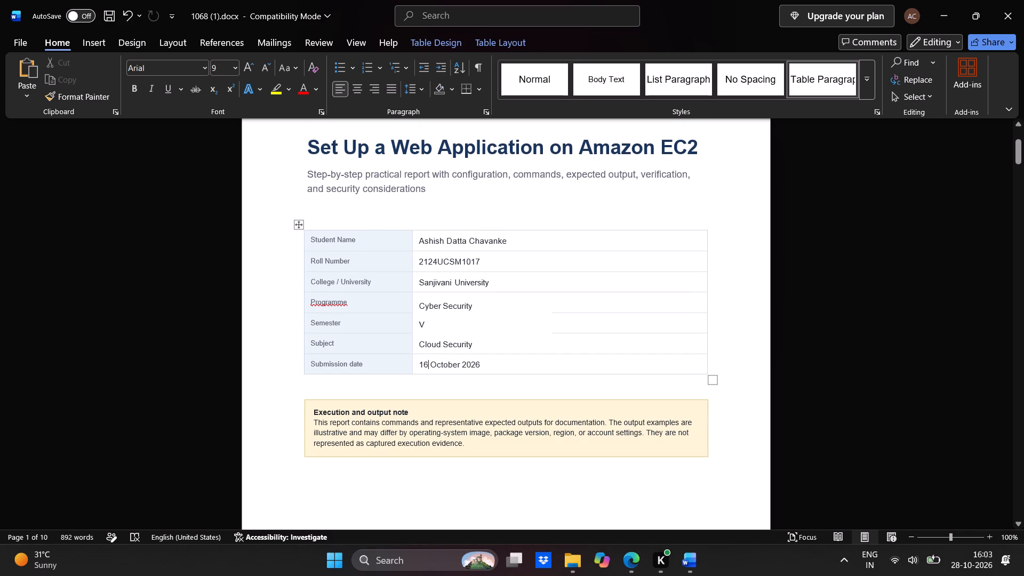
key("BackSpace")
key("BackSpace")
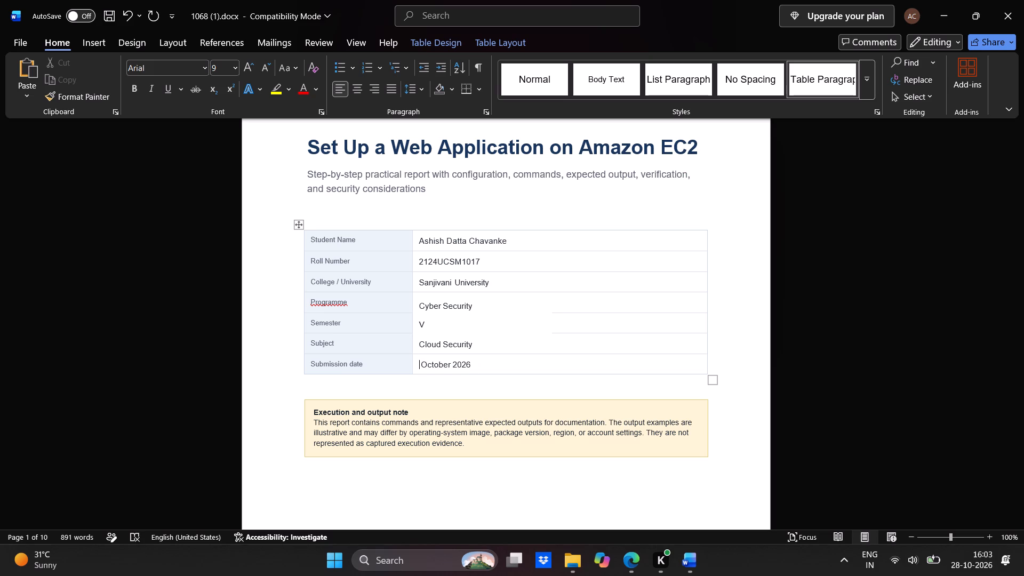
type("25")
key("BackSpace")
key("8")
Look through the cover page and the first screenshot evidence pages for student details that still need replacing.
scroll(550, 506, "down", 4)
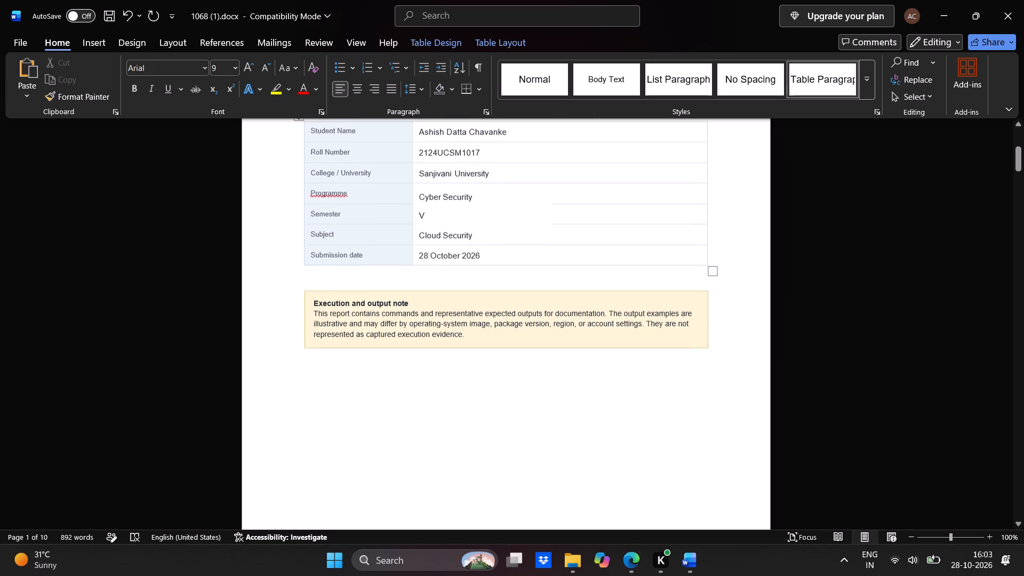
scroll(548, 505, "down", 1)
scroll(446, 464, "down", 16)
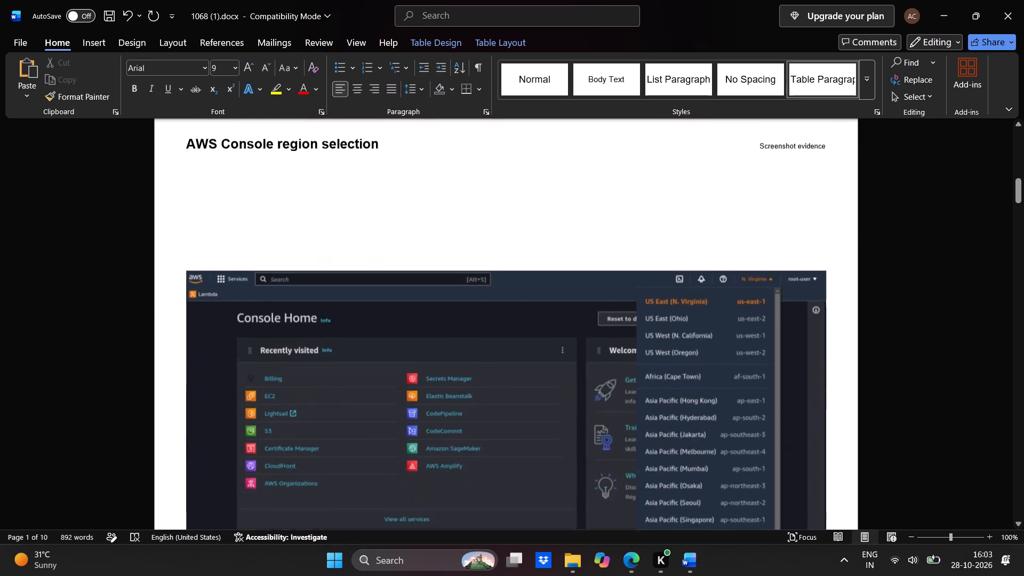
scroll(441, 470, "down", 14)
scroll(444, 467, "up", 7)
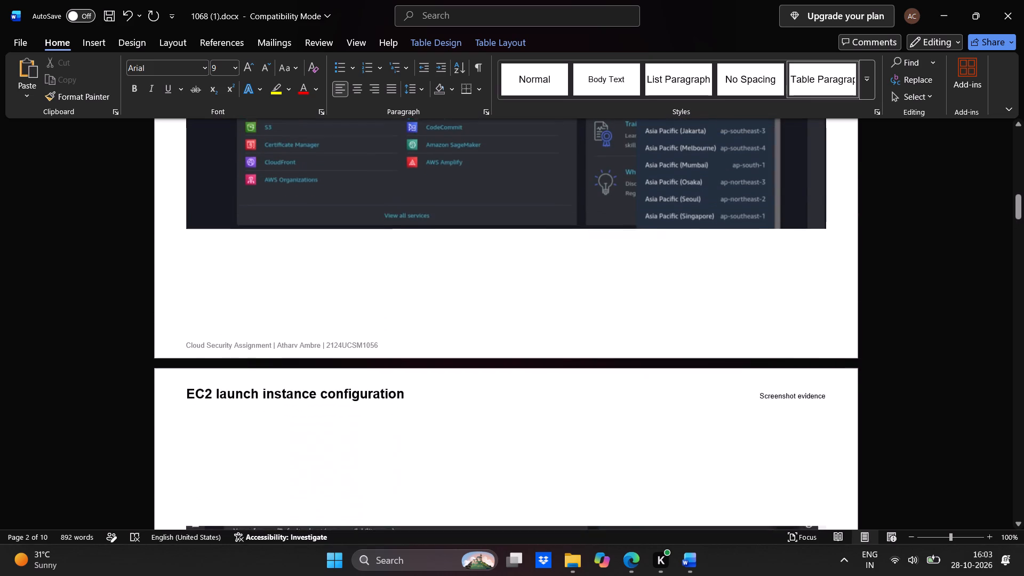
left_click(356, 352)
scroll(351, 372, "up", 6)
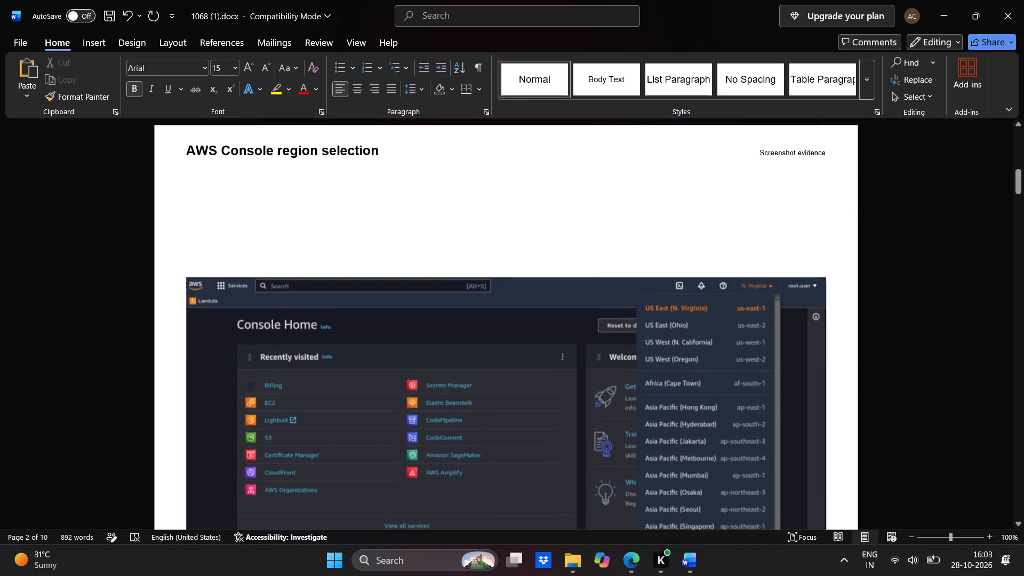
scroll(351, 372, "up", 18)
scroll(343, 384, "up", 8)
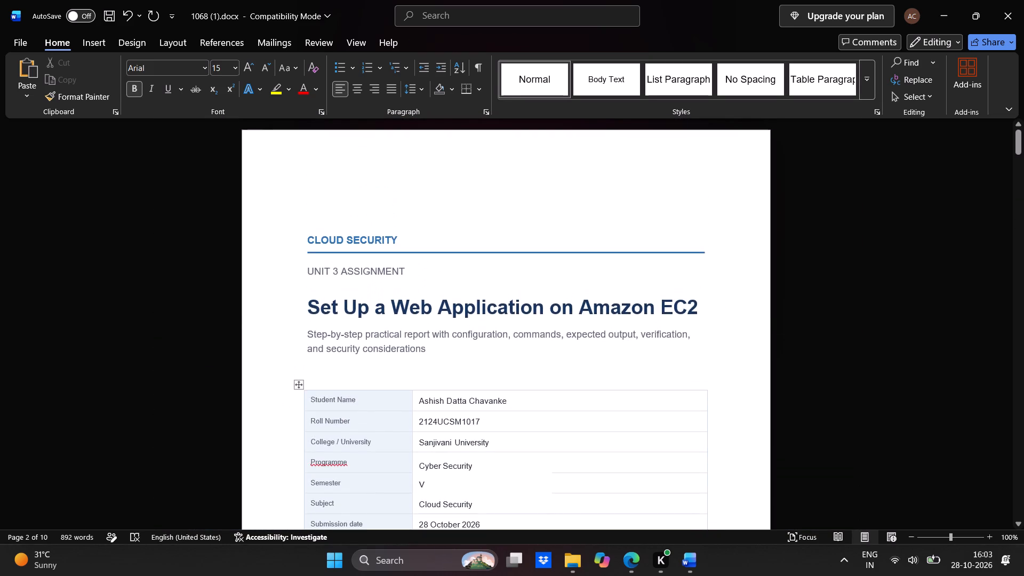
Replace the student name in the page 1 footer with the submitting student's first and last name.
scroll(336, 391, "down", 15)
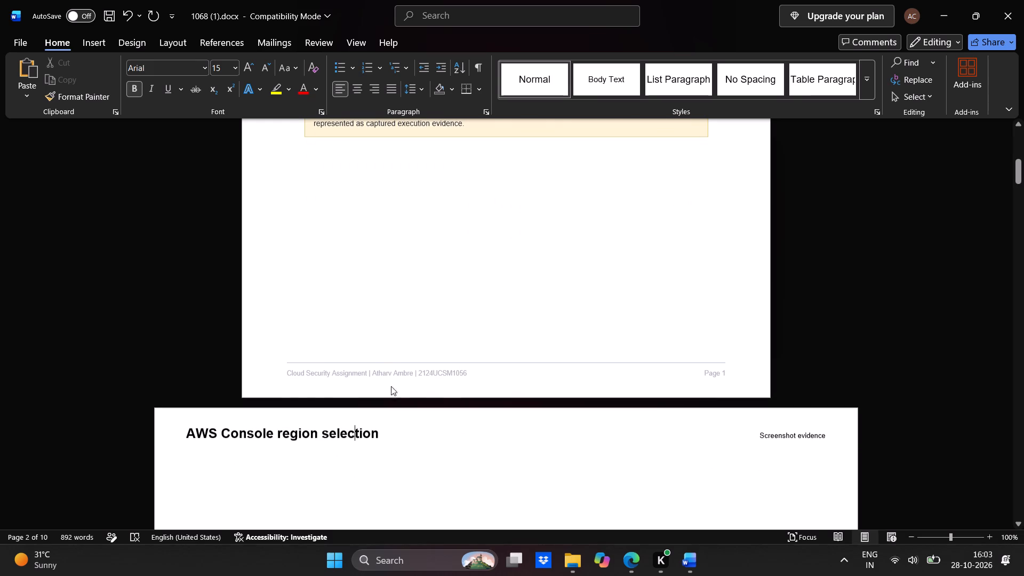
triple_click(392, 369)
left_click(393, 371)
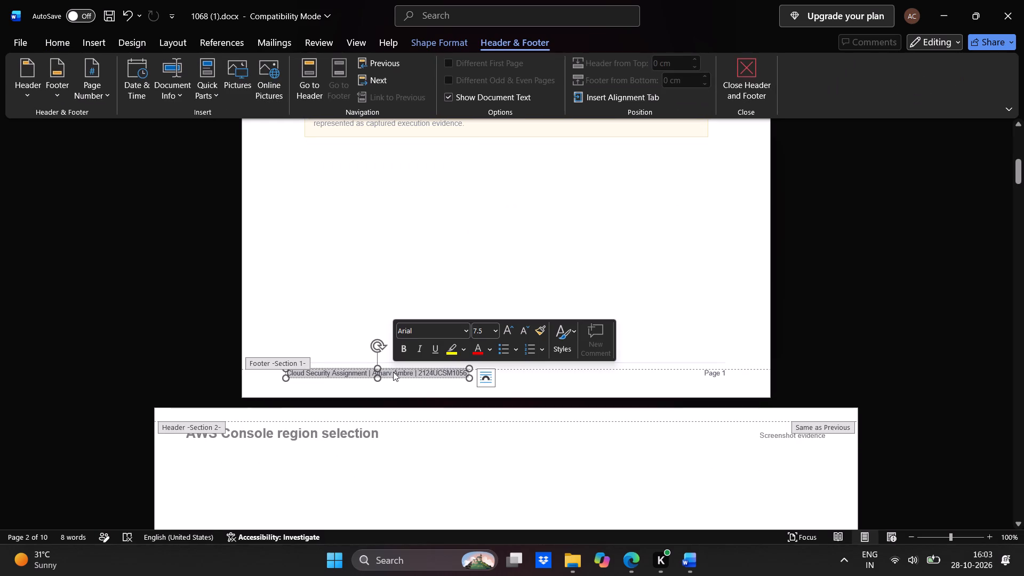
double_click(393, 375)
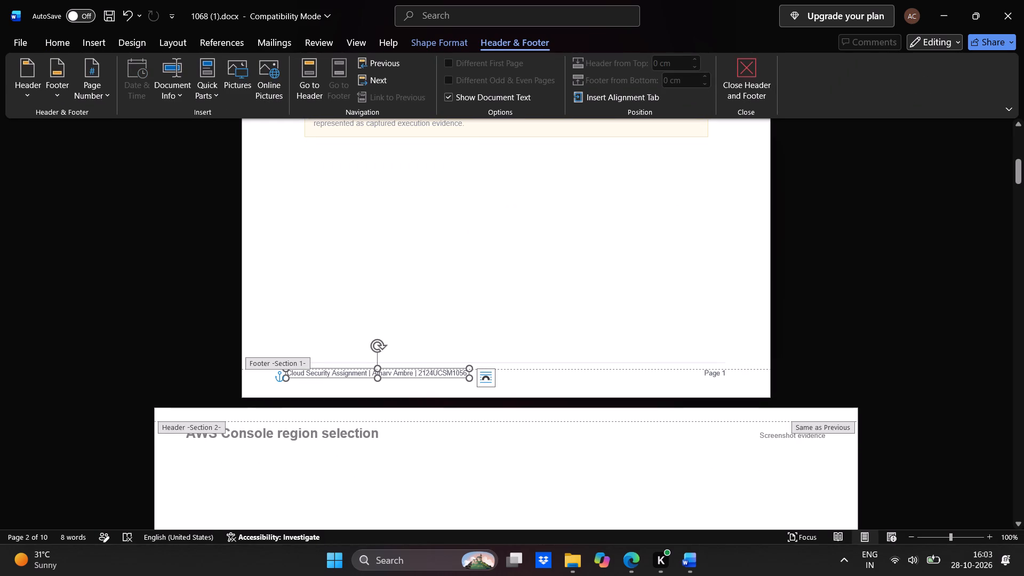
left_click(415, 372)
key("BackSpace")
key("BackSpace")
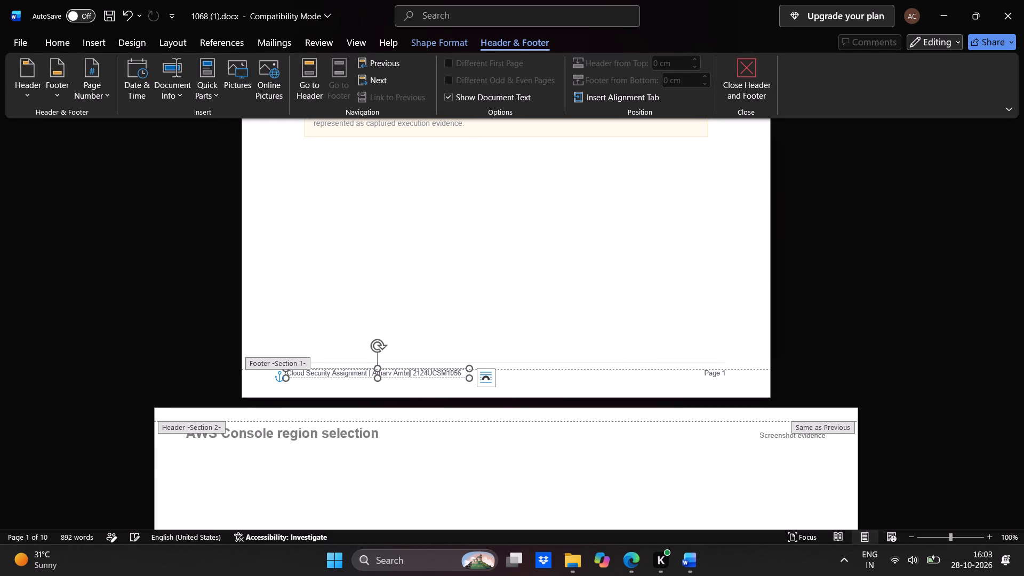
key("BackSpace")
key("BackSpace")
key("BackSpace")
key("BackSpace")
key("BackSpace")
key("BackSpace")
key("BackSpace")
key("BackSpace")
key("BackSpace")
key("BackSpace")
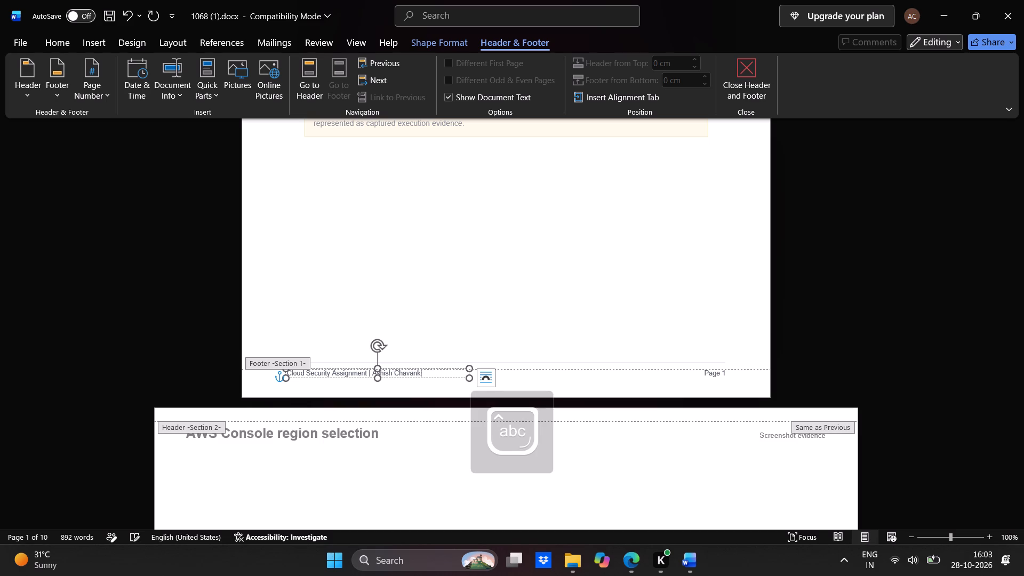
left_click(431, 374)
left_click(587, 374)
left_click(412, 373)
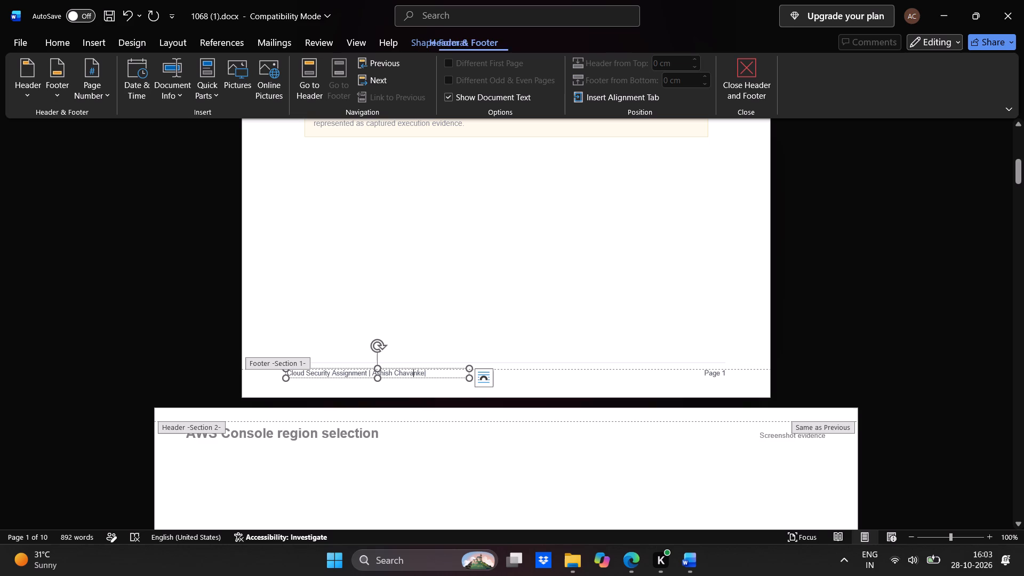
Widen the page 1 footer text box, change its roll number to match the cover page table, and return to the document body.
left_click_drag(468, 381, 480, 388)
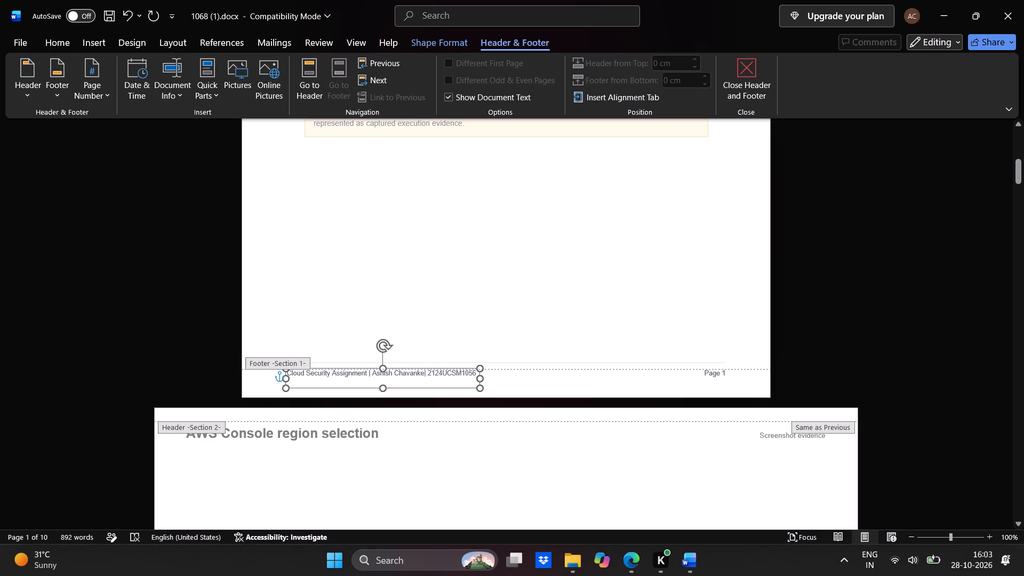
left_click_drag(480, 388, 516, 385)
left_click(488, 374)
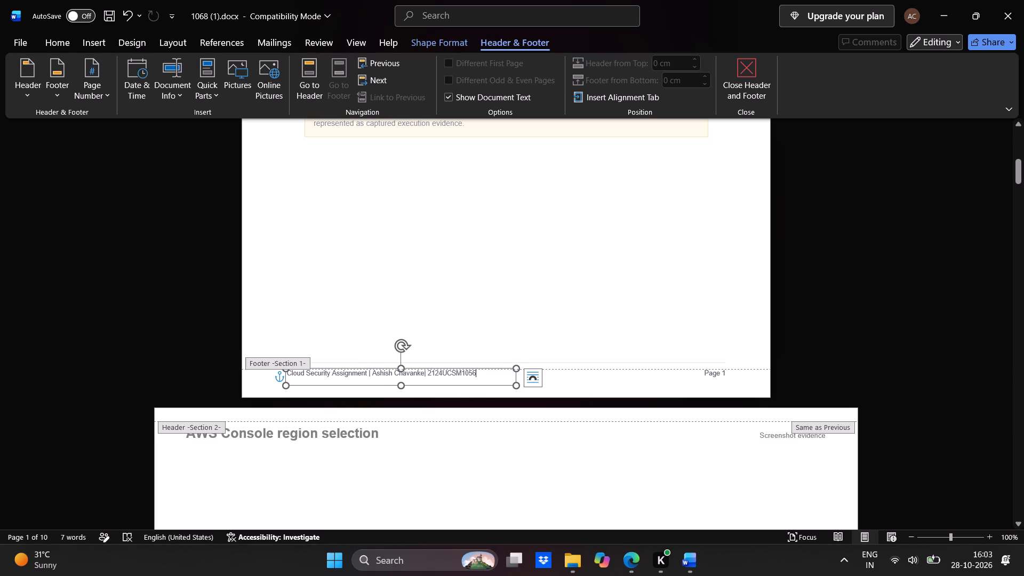
key("BackSpace")
key("BackSpace")
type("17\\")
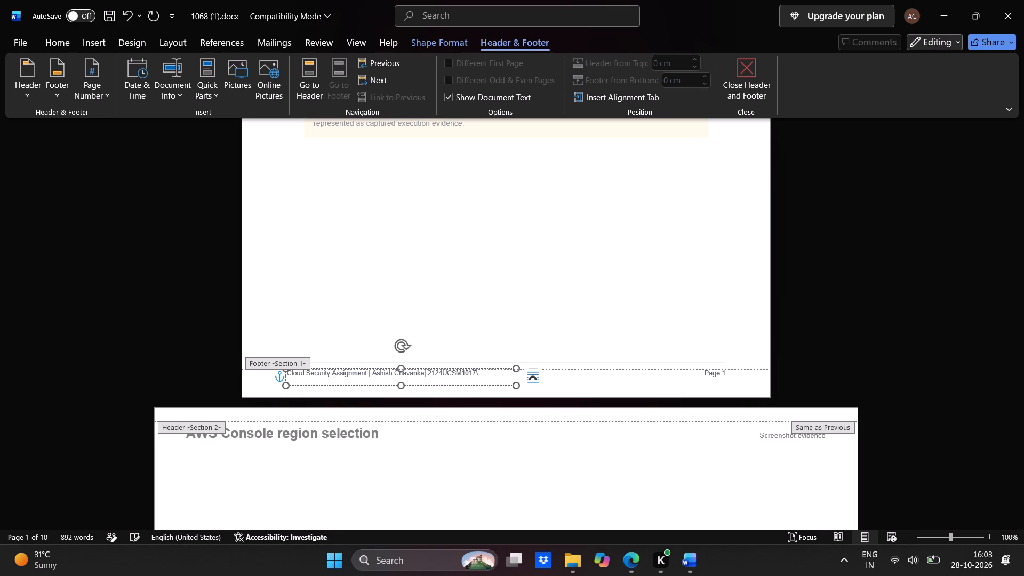
left_click(506, 303)
key("BackSpace")
scroll(486, 378, "up", 2)
double_click(521, 327)
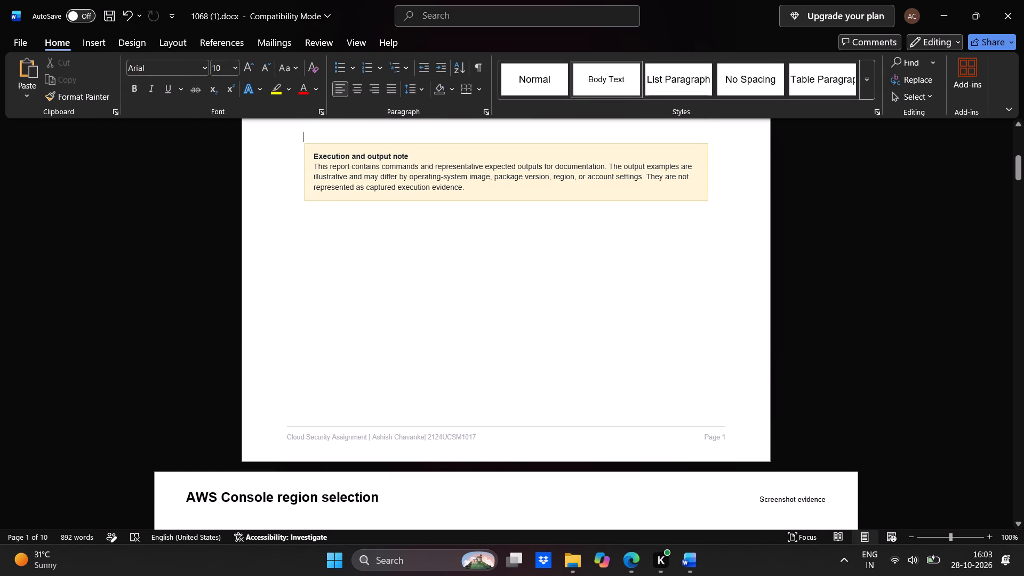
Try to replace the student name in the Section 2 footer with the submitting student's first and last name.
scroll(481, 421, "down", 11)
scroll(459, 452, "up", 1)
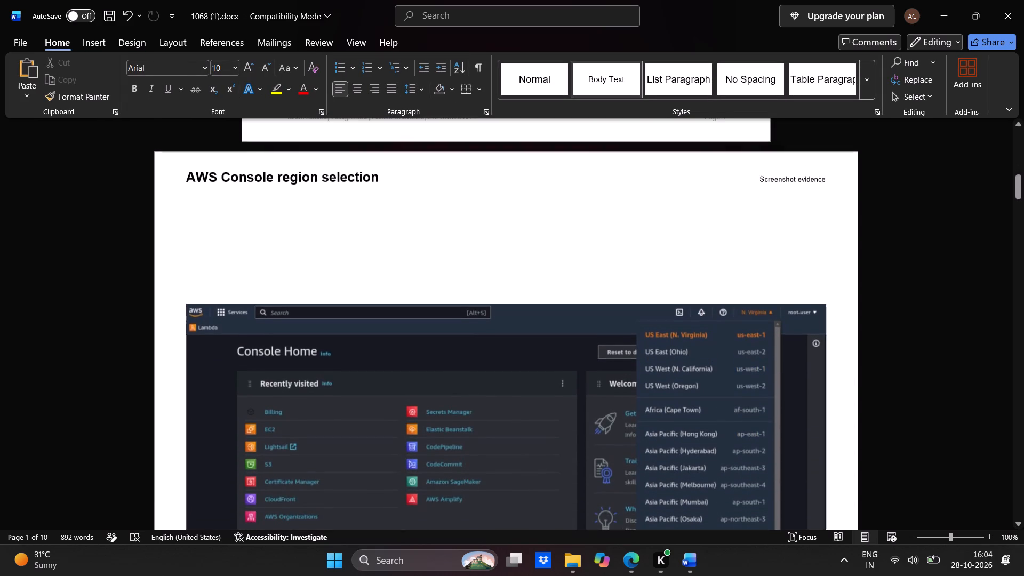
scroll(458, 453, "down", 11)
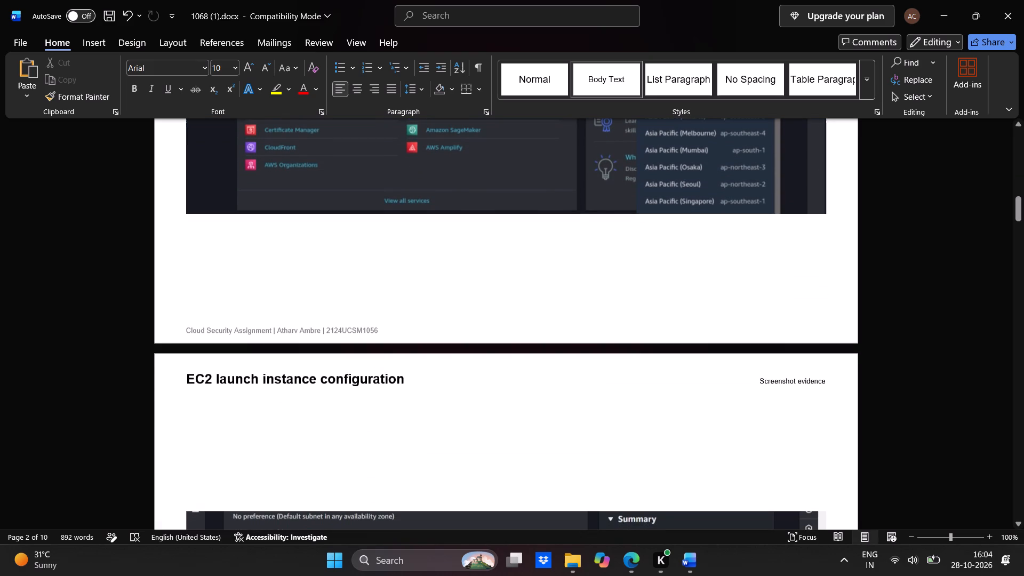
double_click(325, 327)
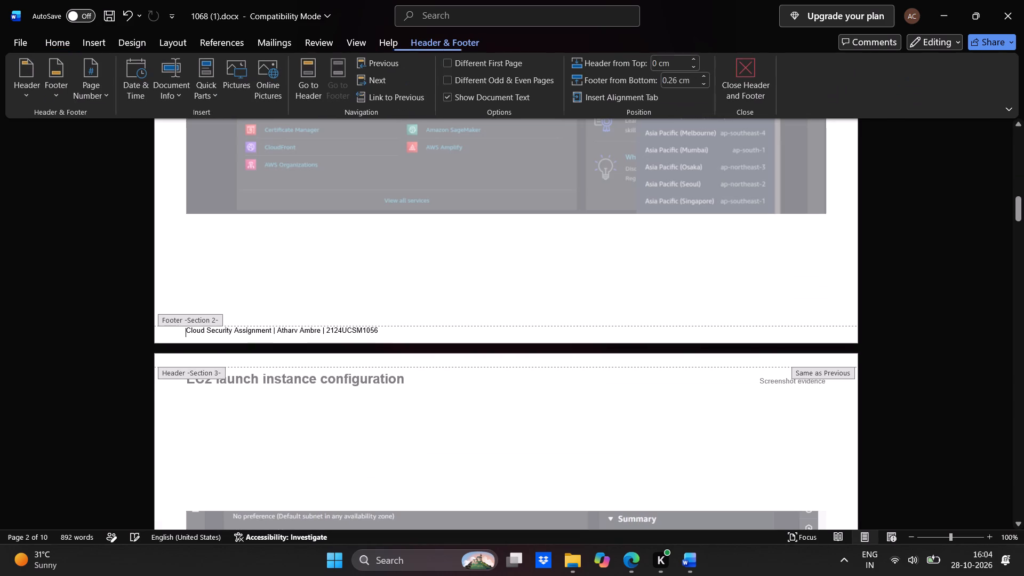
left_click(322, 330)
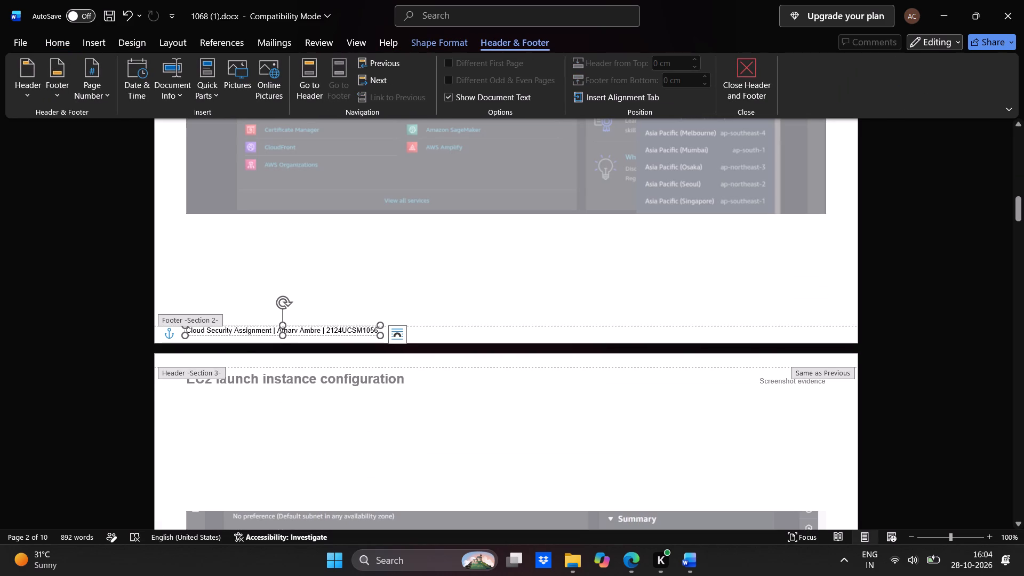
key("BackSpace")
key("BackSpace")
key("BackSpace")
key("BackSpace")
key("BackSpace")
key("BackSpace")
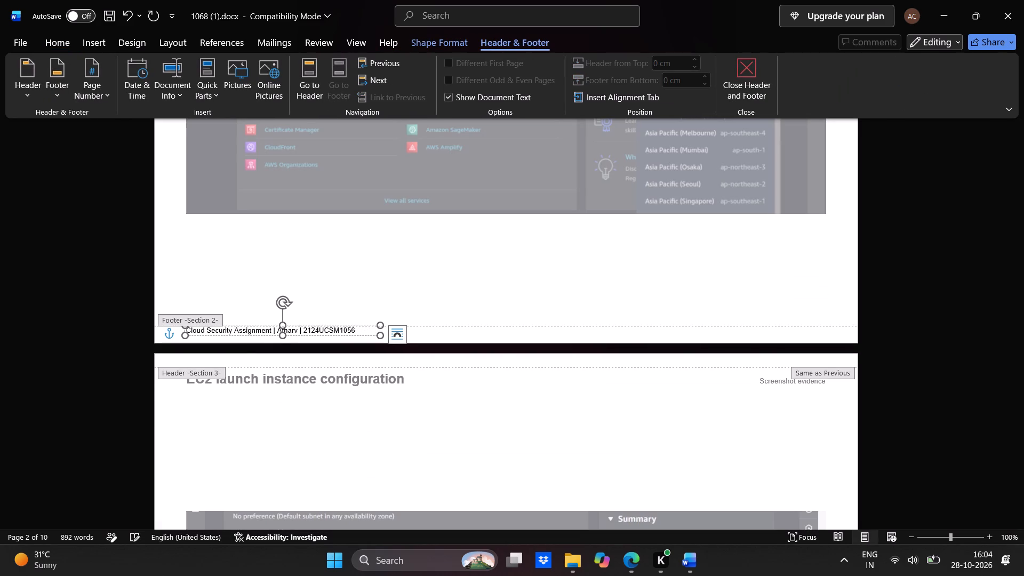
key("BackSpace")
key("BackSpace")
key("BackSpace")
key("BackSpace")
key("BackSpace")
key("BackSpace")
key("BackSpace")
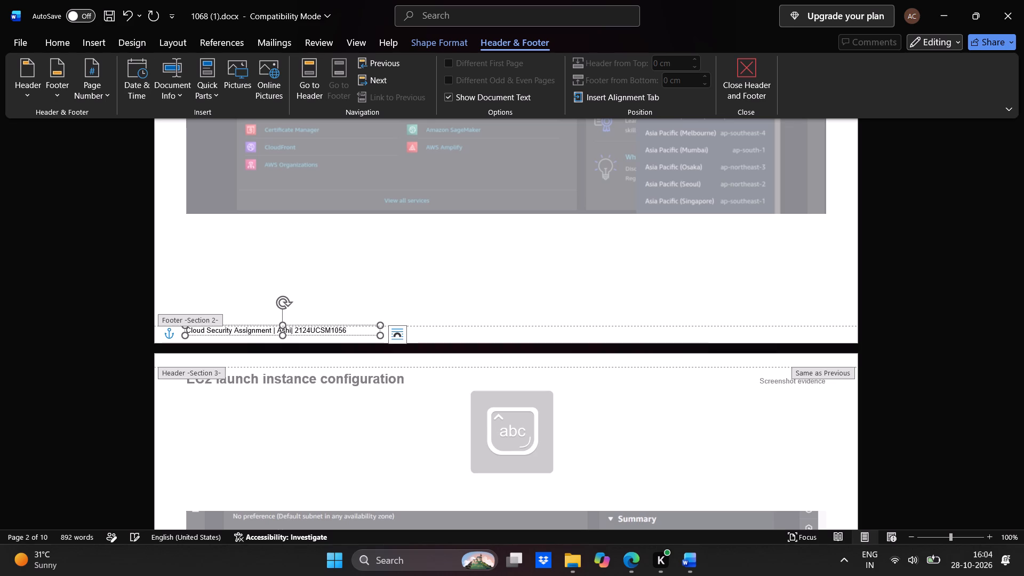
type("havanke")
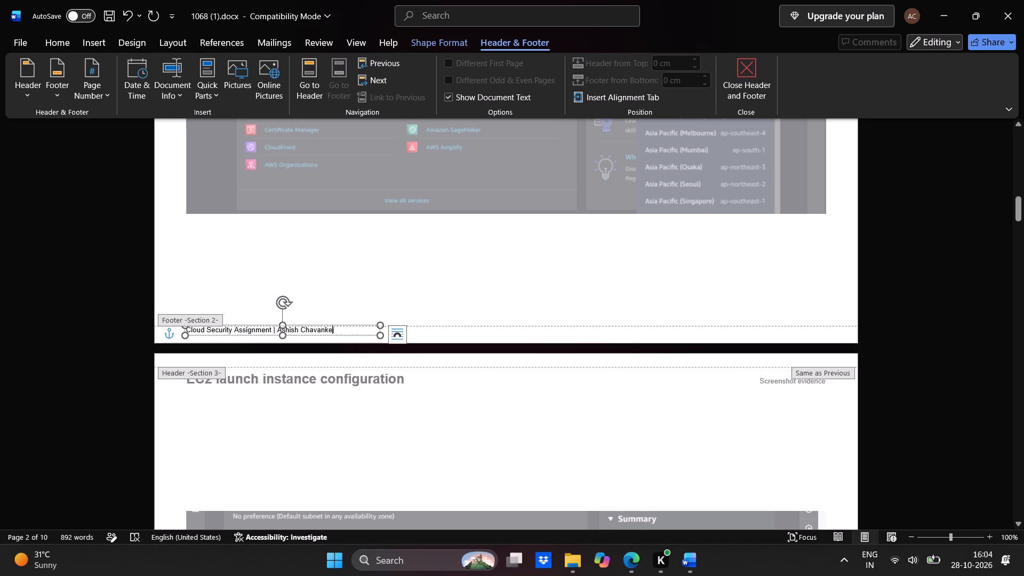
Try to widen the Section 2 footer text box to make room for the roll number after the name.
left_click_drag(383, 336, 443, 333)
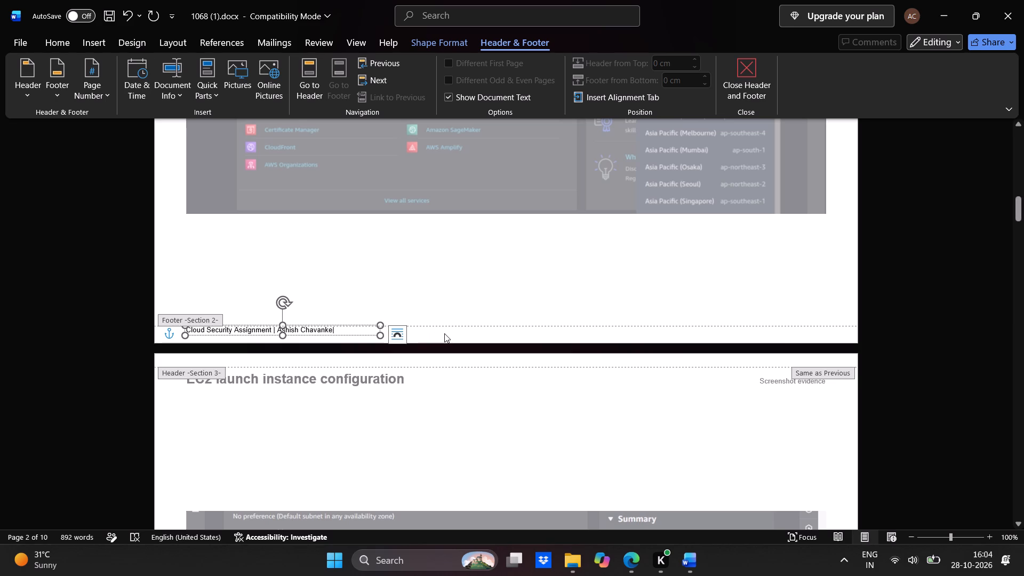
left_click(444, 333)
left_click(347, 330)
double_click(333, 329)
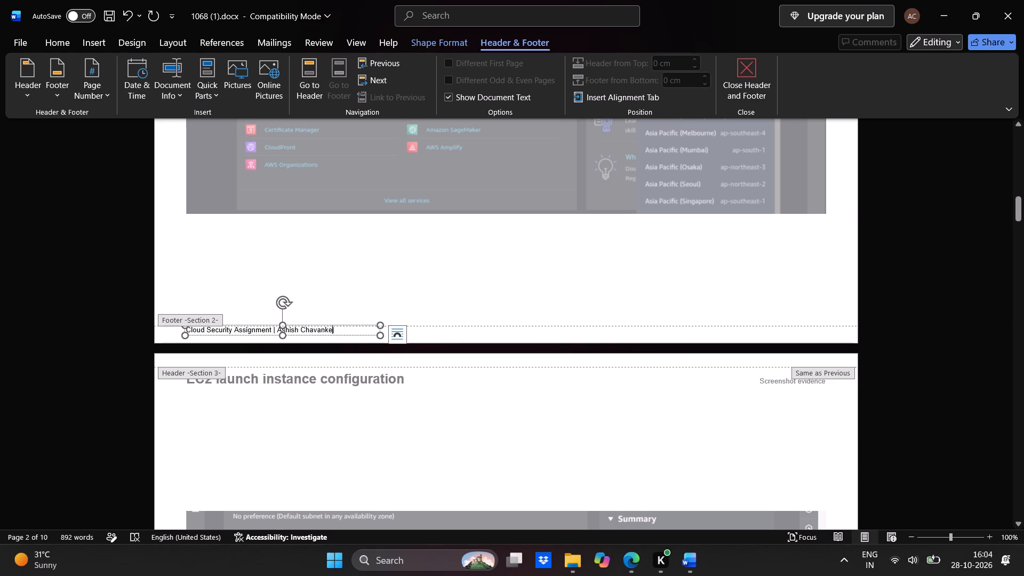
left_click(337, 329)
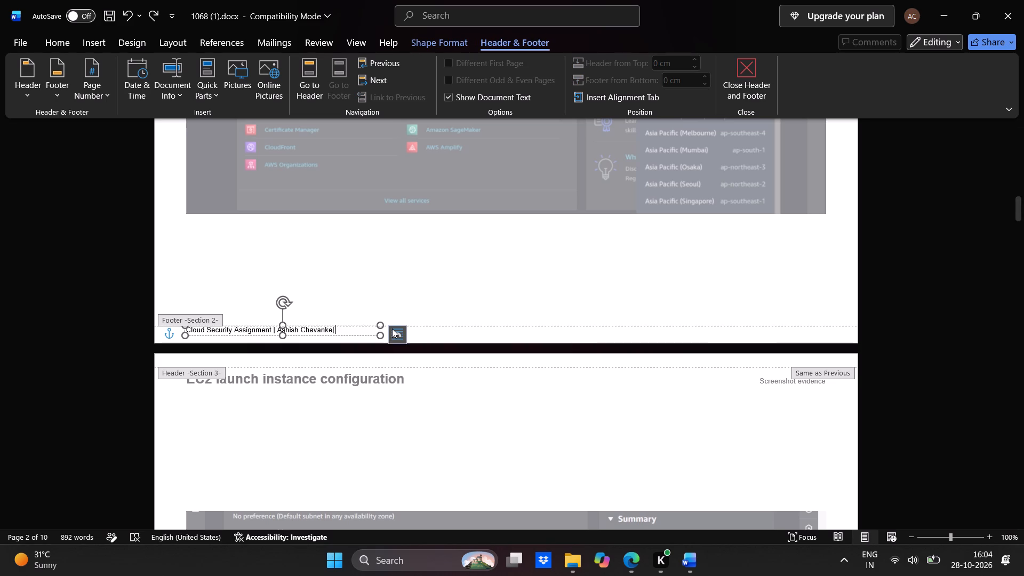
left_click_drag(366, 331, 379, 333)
Clear the Section 2 footer text and put a copy of the corrected Section 1 footer line in its place.
key("ctrl+a")
key("BackSpace")
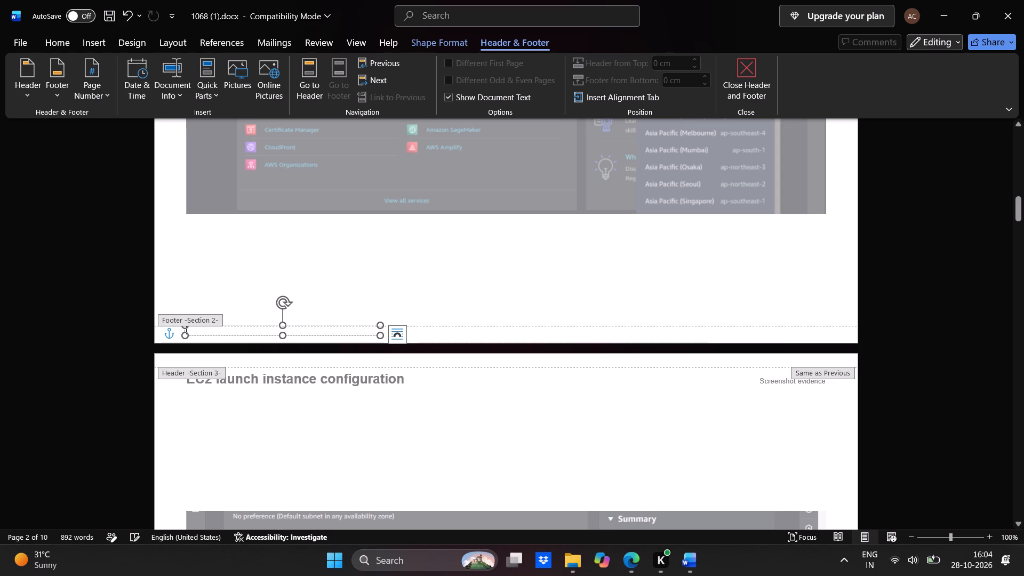
left_click(371, 270)
scroll(376, 273, "up", 2)
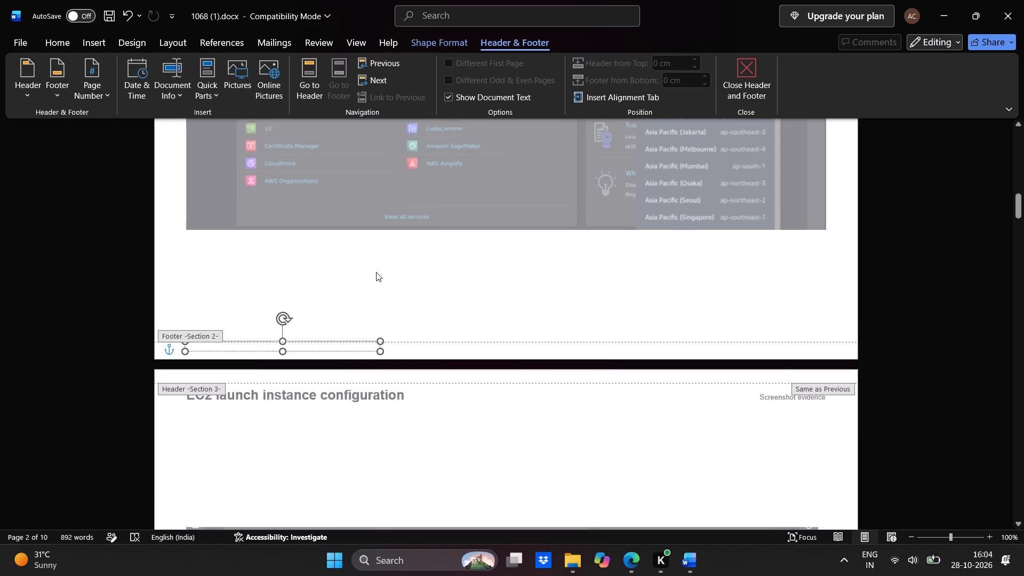
scroll(376, 272, "up", 11)
triple_click(307, 188)
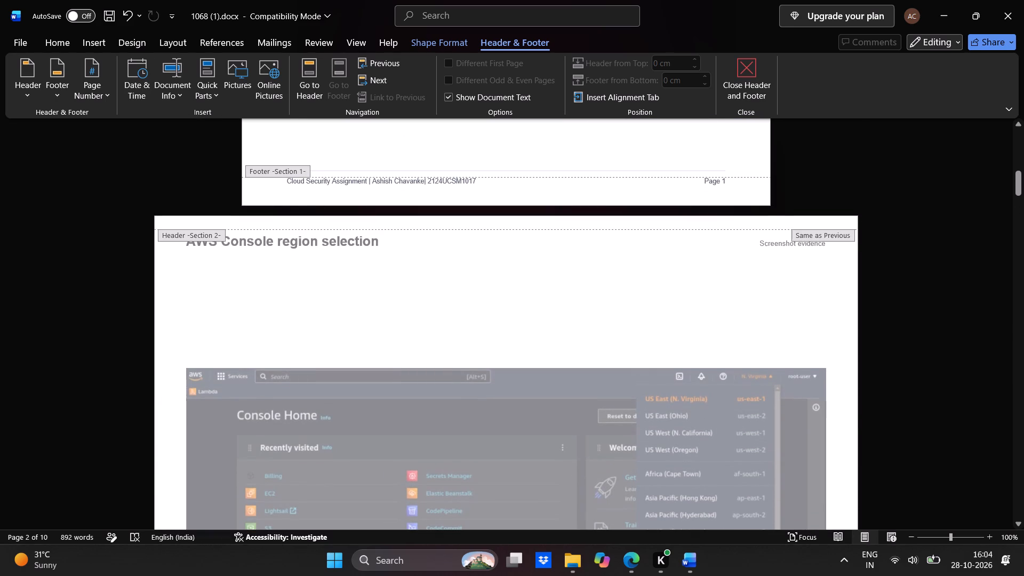
key("ctrl+c")
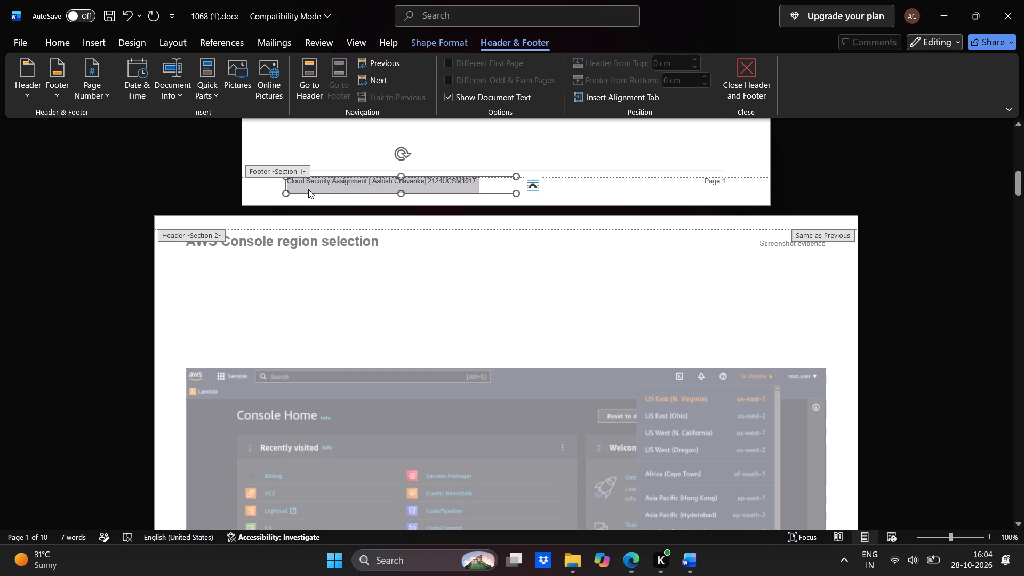
scroll(303, 303, "down", 13)
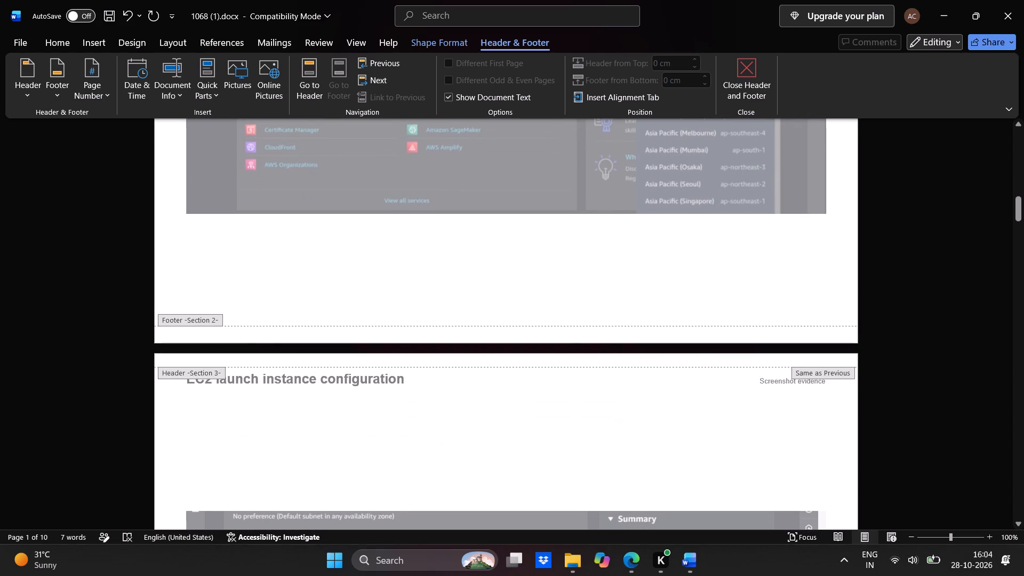
double_click(220, 329)
key("ctrl+v")
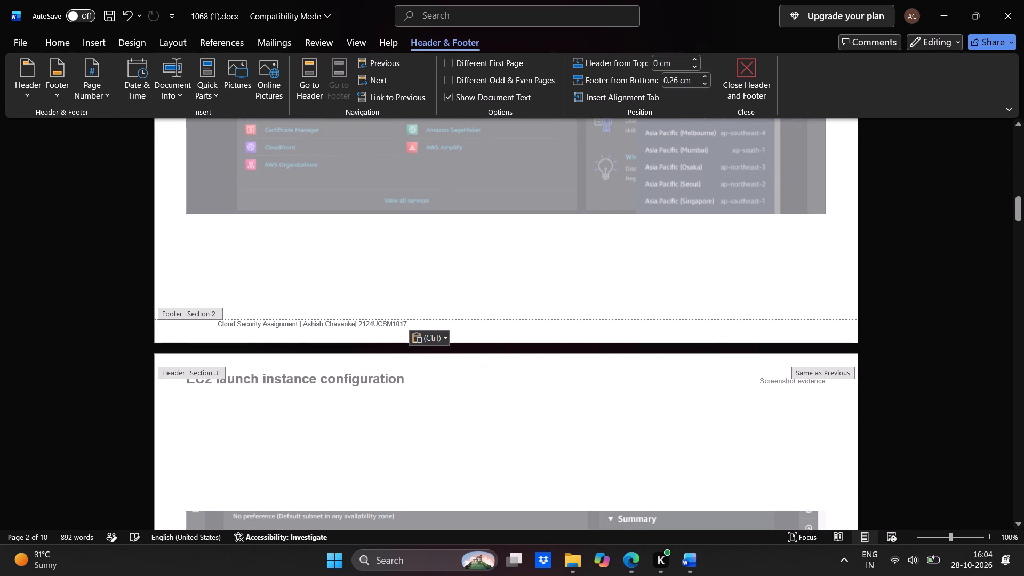
Check the linked footers of Sections 3 and 4 for the student name and roll number.
scroll(220, 333, "down", 14)
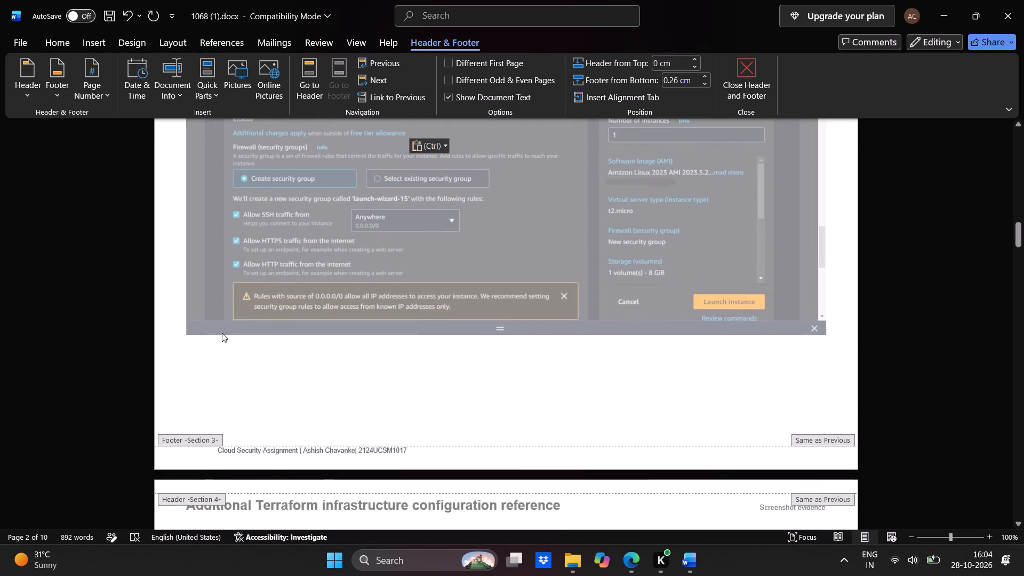
scroll(222, 333, "down", 1)
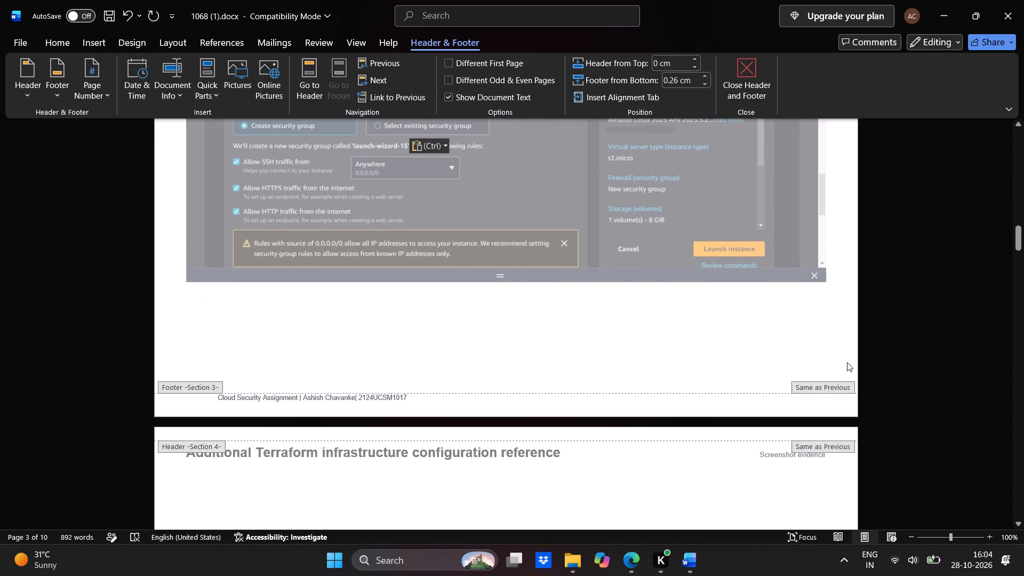
left_click(818, 384)
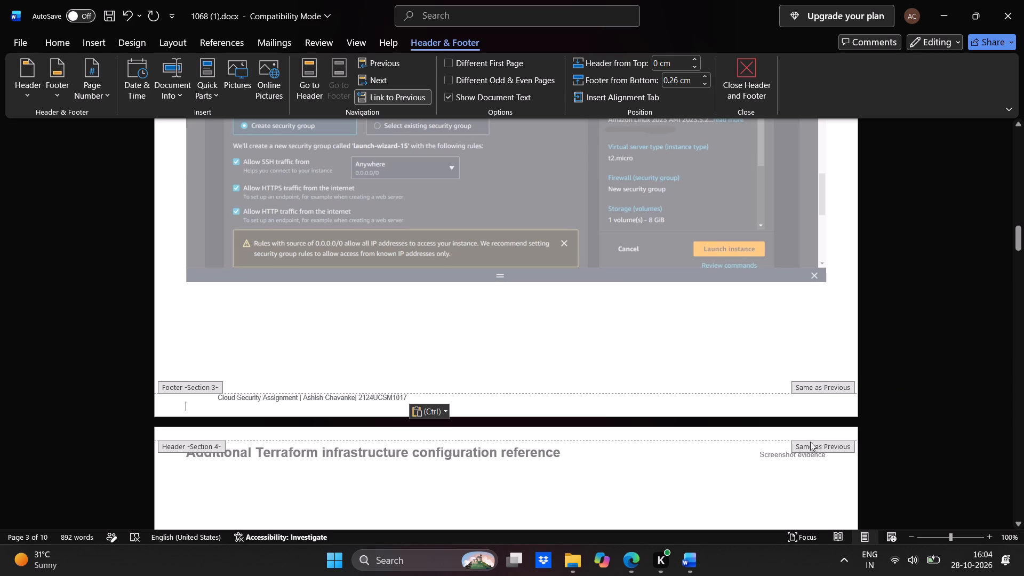
left_click(807, 445)
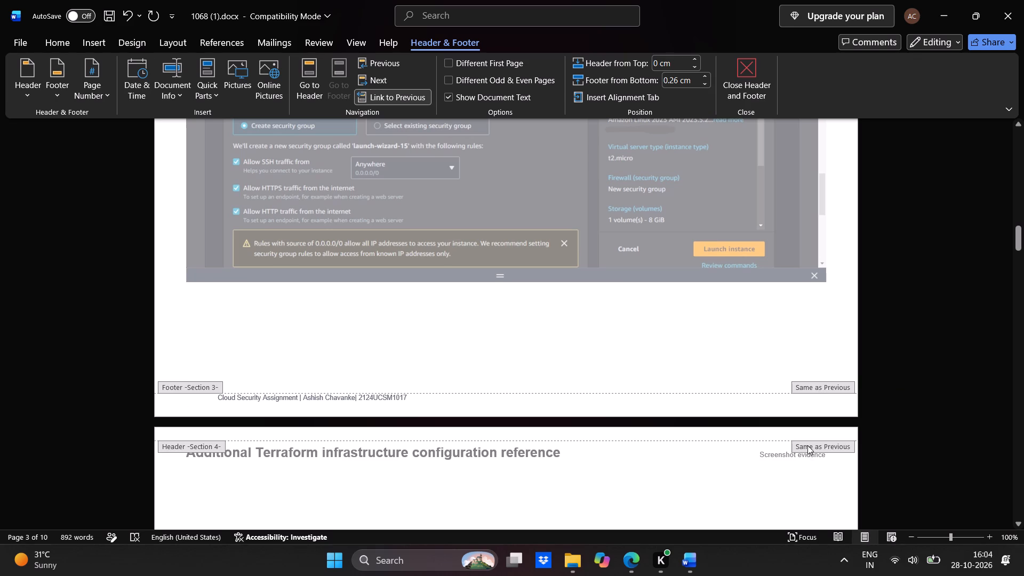
scroll(807, 445, "down", 16)
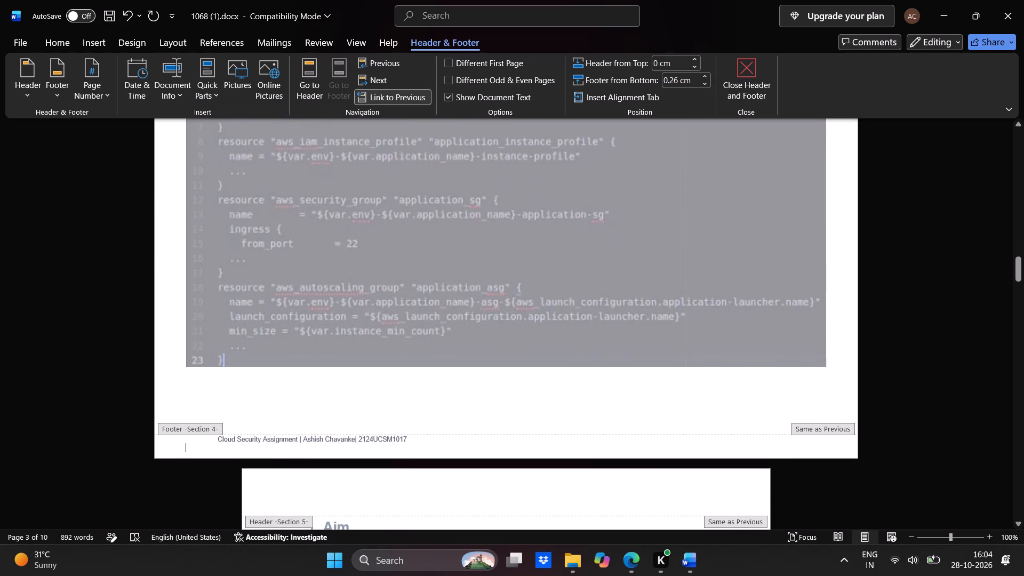
left_click(815, 426)
scroll(815, 426, "down", 3)
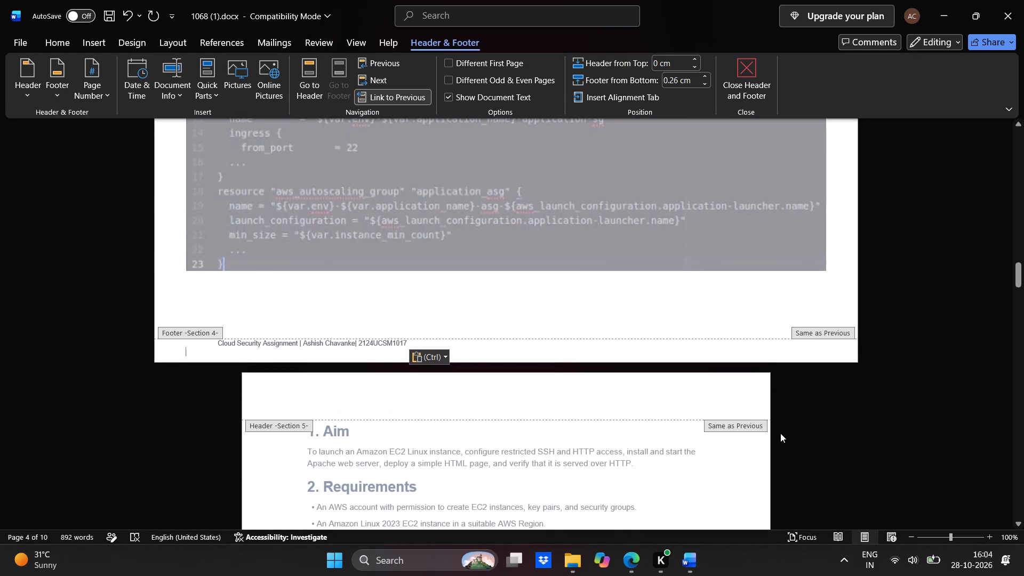
Delete the old student text box from the Section 5 footer and paste the copied footer line there.
scroll(780, 433, "down", 16)
scroll(762, 437, "down", 5)
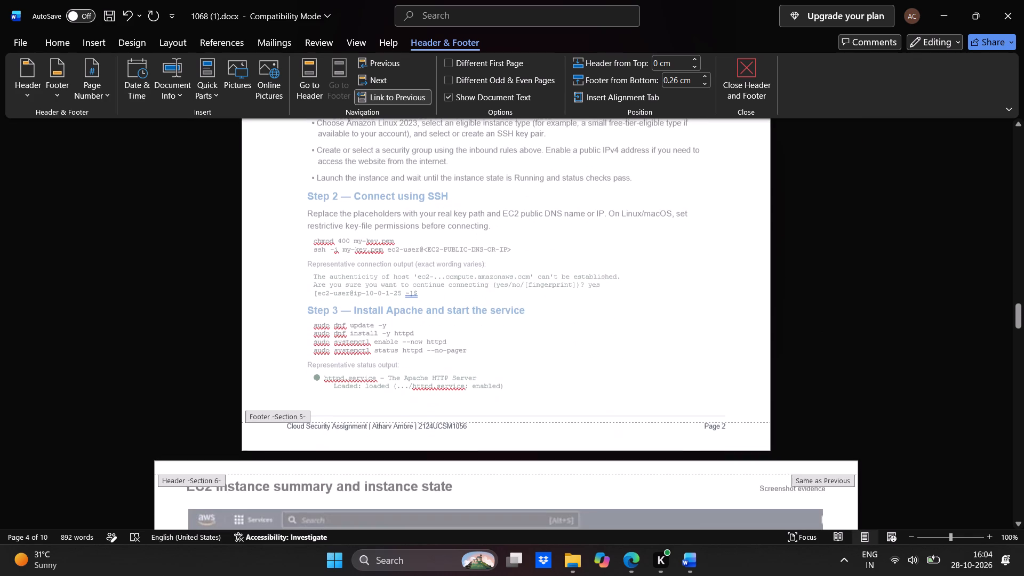
scroll(761, 437, "down", 1)
left_click(707, 399)
scroll(456, 299, "down", 1)
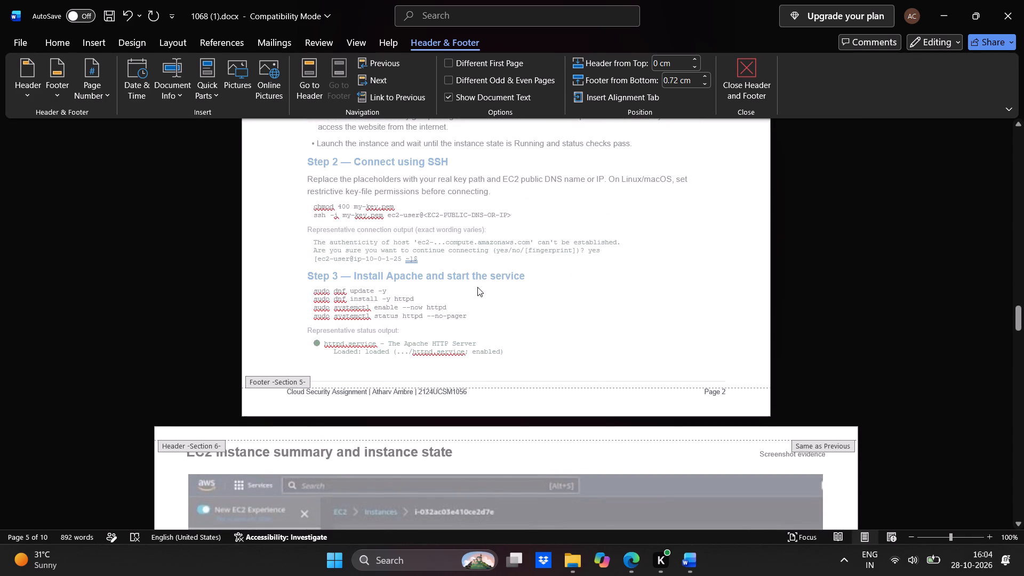
double_click(405, 362)
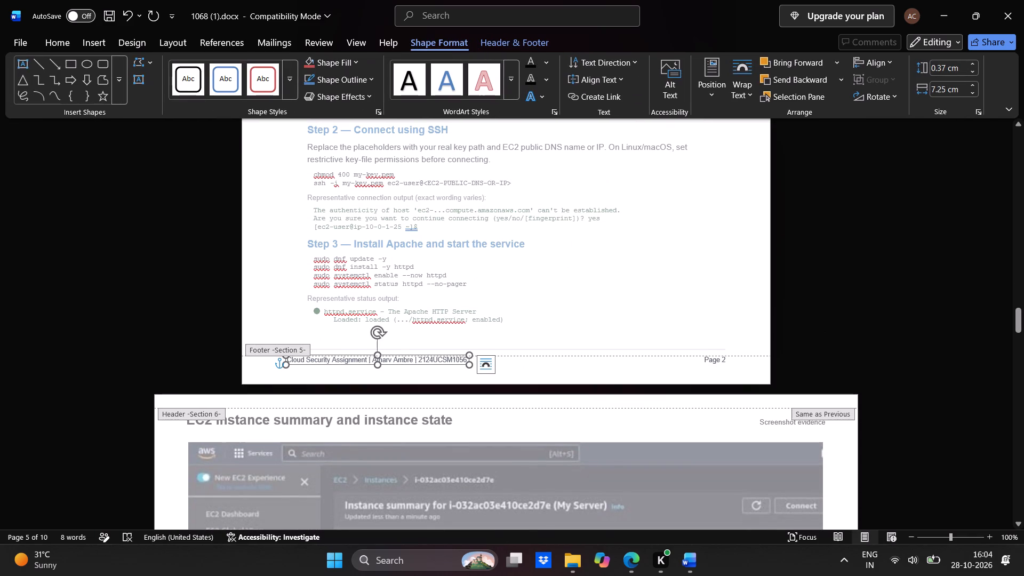
key("Delete")
scroll(403, 363, "up", 1)
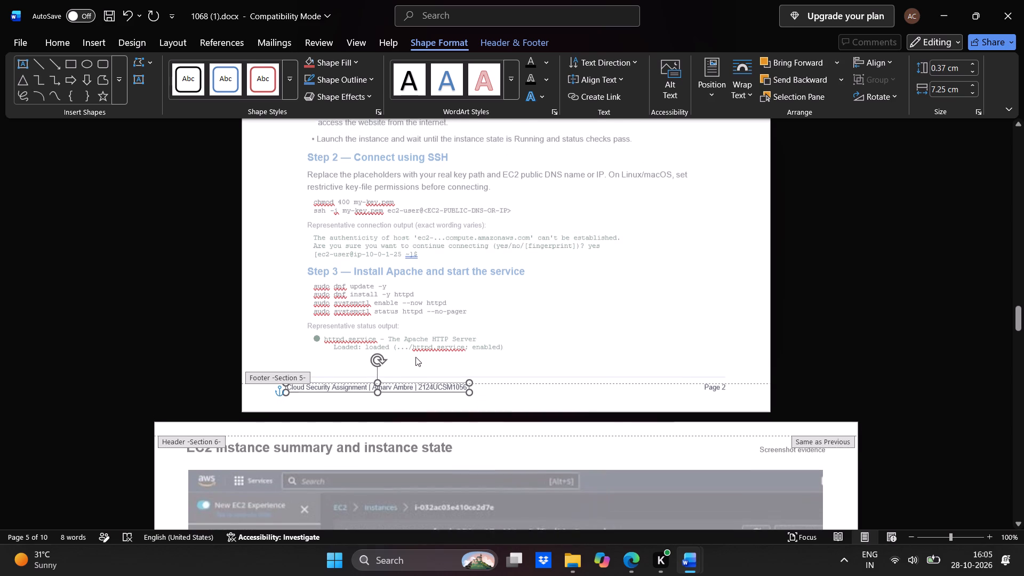
left_click(414, 389)
key("Delete")
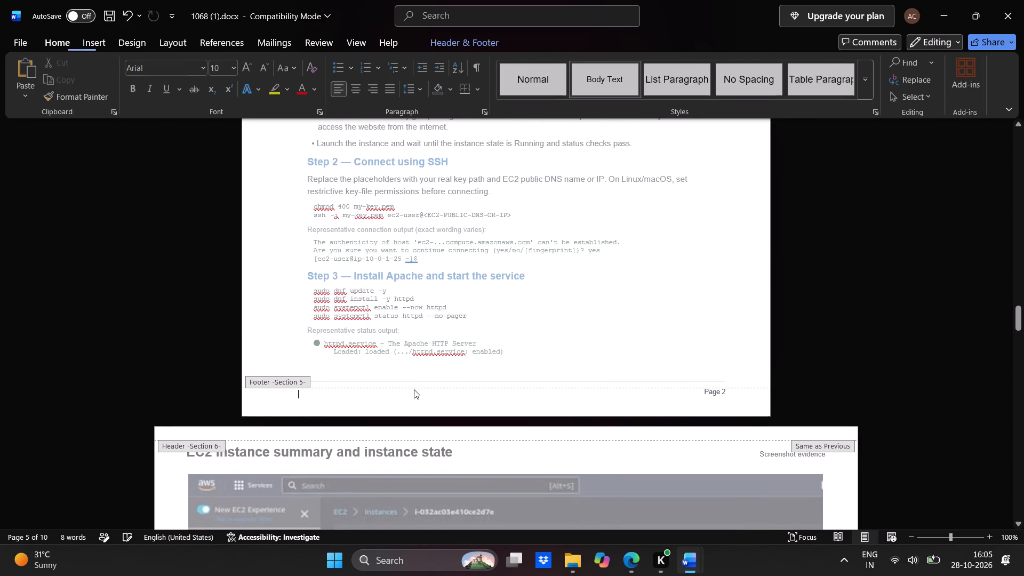
key("ctrl+v")
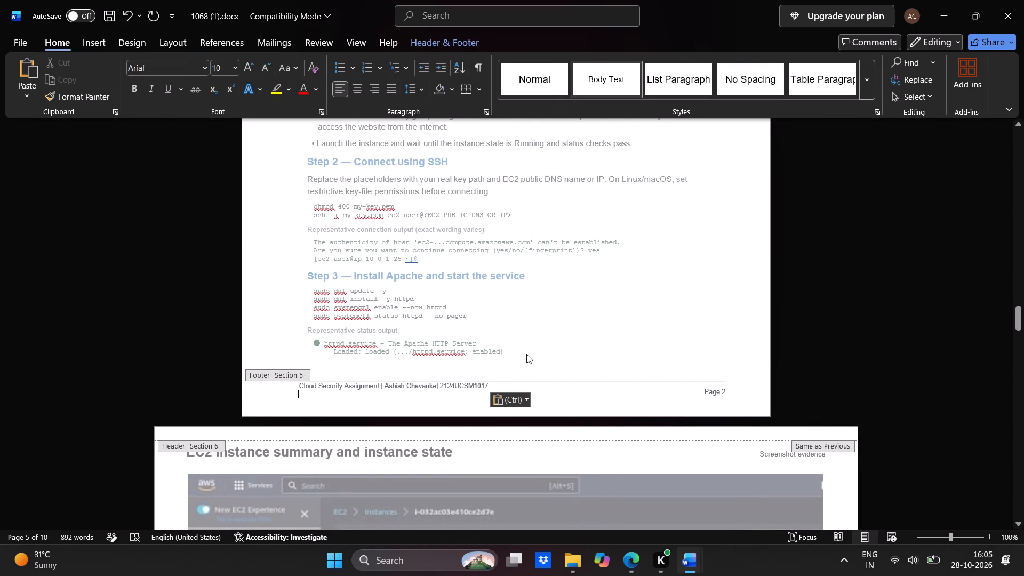
left_click(533, 353)
Delete the old student text box from the Section 6 footer and paste the copied footer line there.
scroll(534, 367, "down", 16)
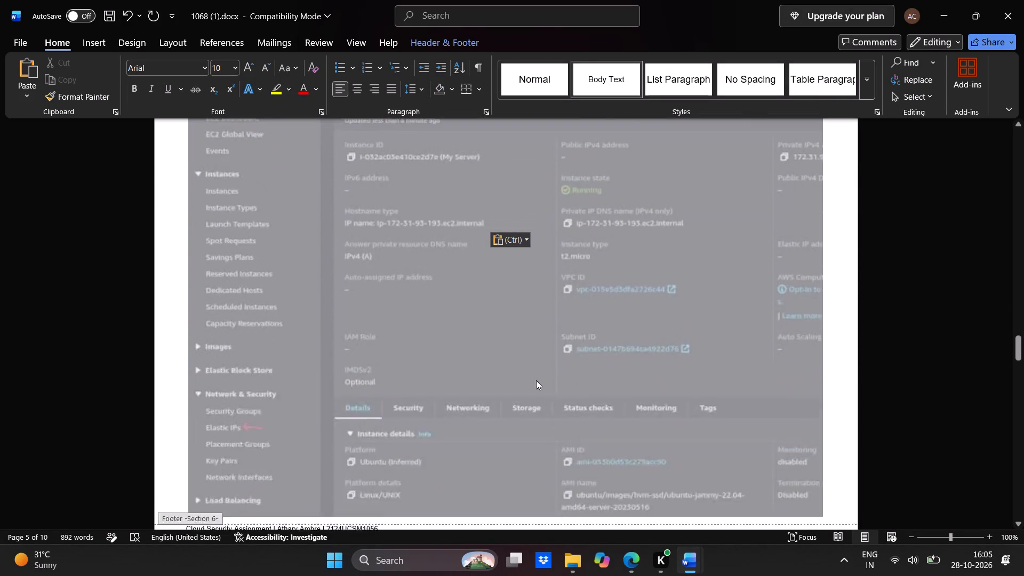
scroll(536, 380, "down", 3)
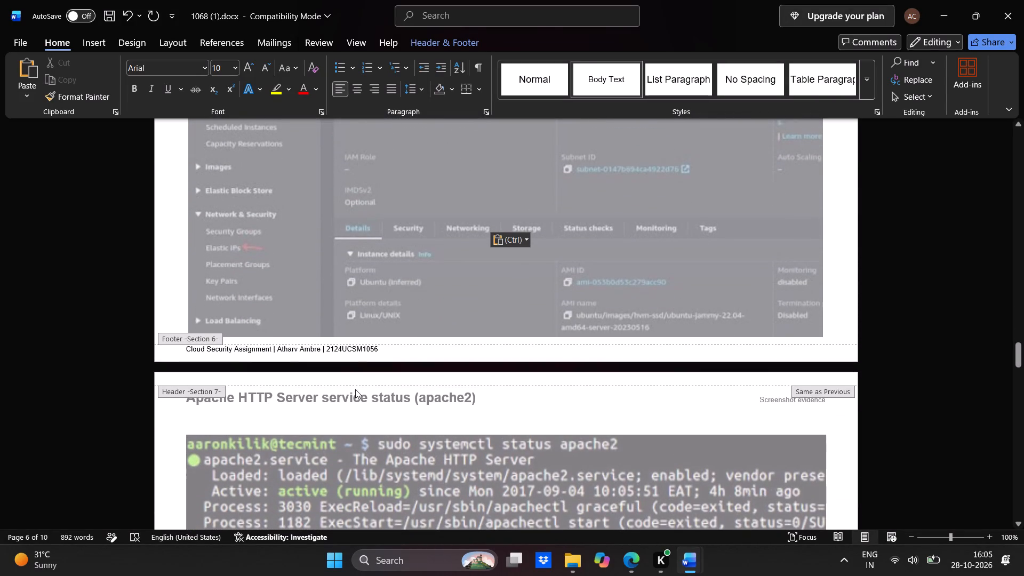
left_click(361, 350)
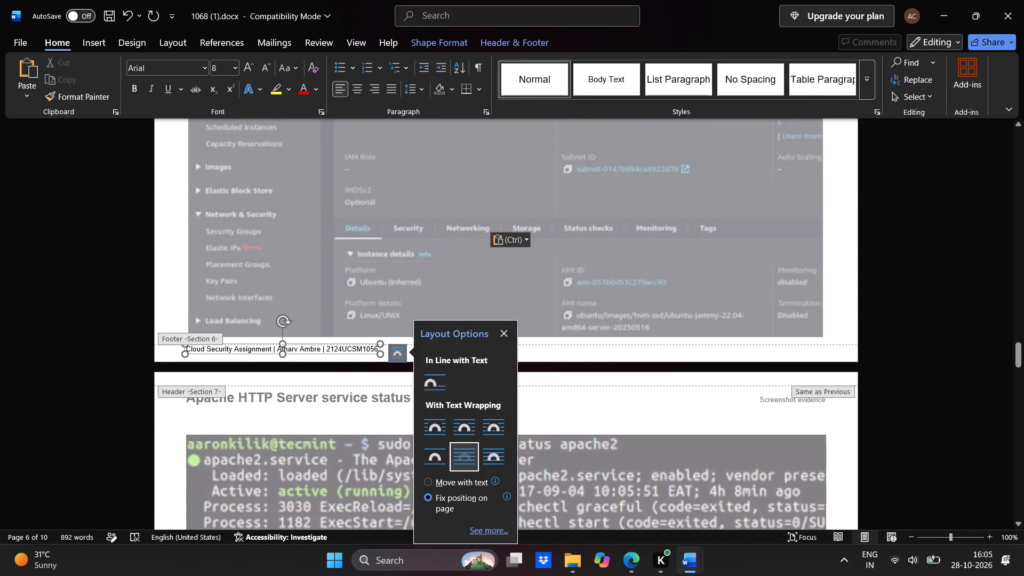
key("Delete")
key("Delete")
key("ctrl+Delete")
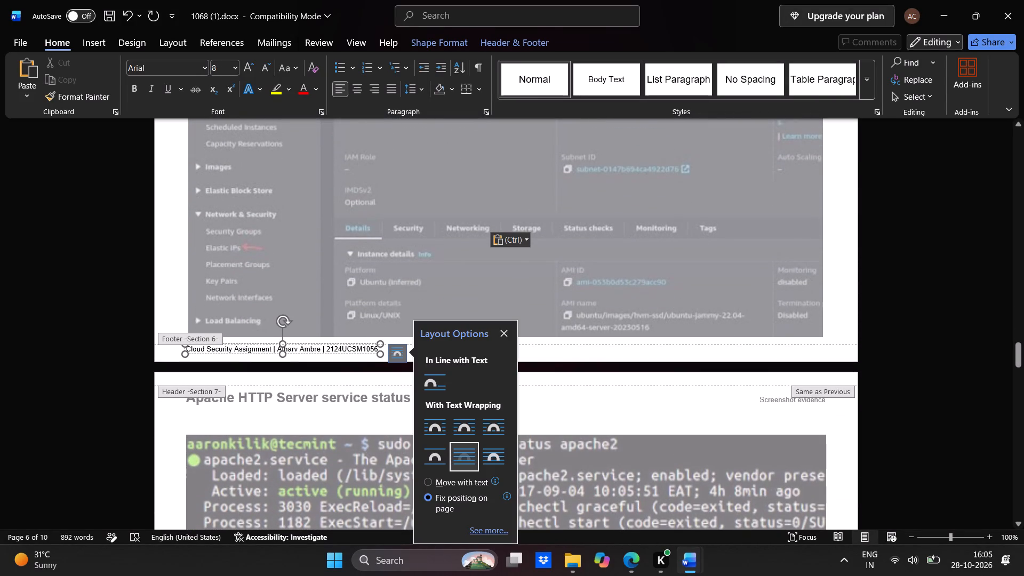
left_click(359, 350)
scroll(359, 350, "up", 2)
key("Delete")
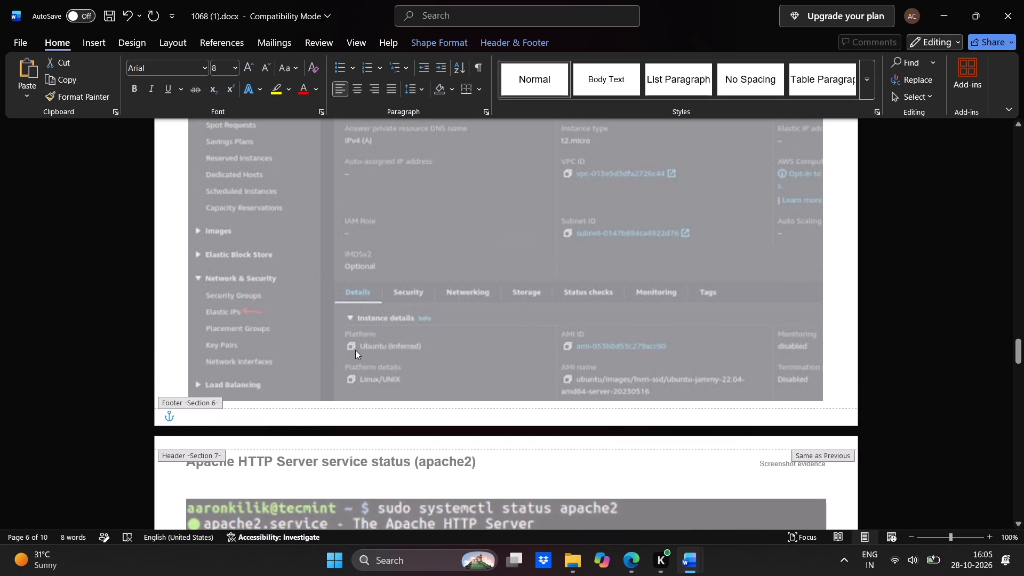
key("ctrl+v")
scroll(301, 432, "down", 5)
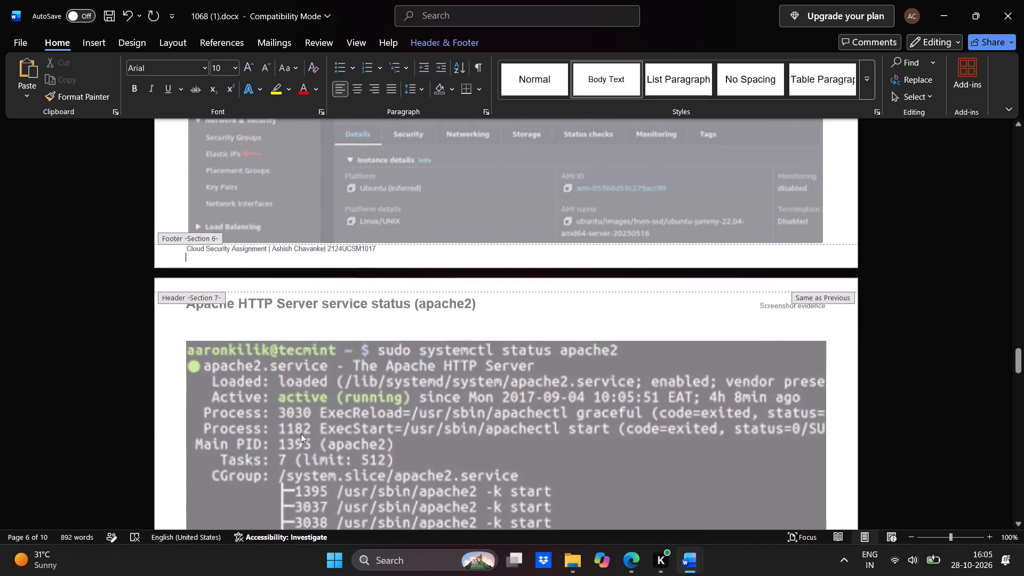
Check the linked Section 7 footer for the student name and roll number.
scroll(301, 437, "down", 10)
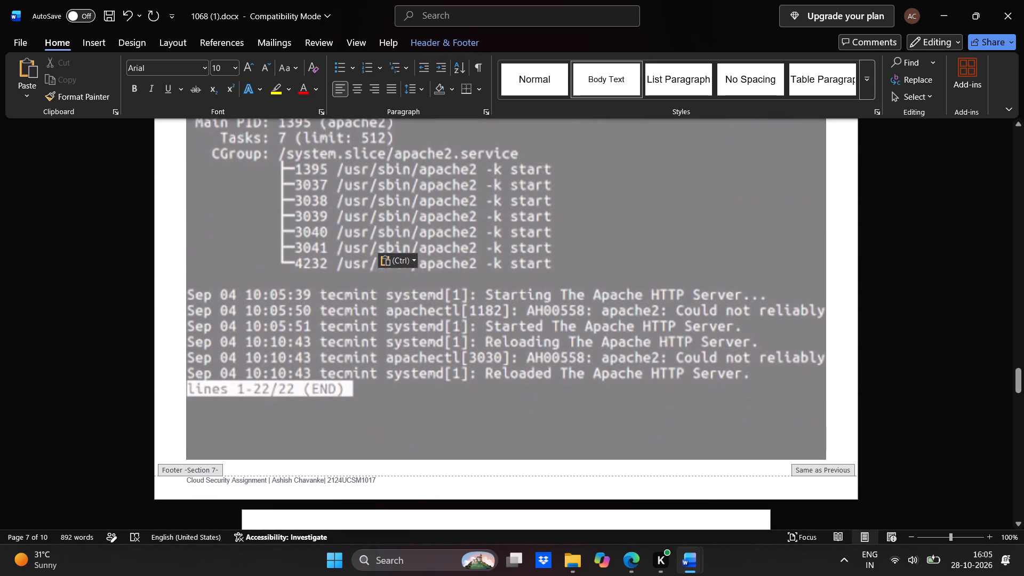
left_click(308, 484)
scroll(415, 507, "down", 4)
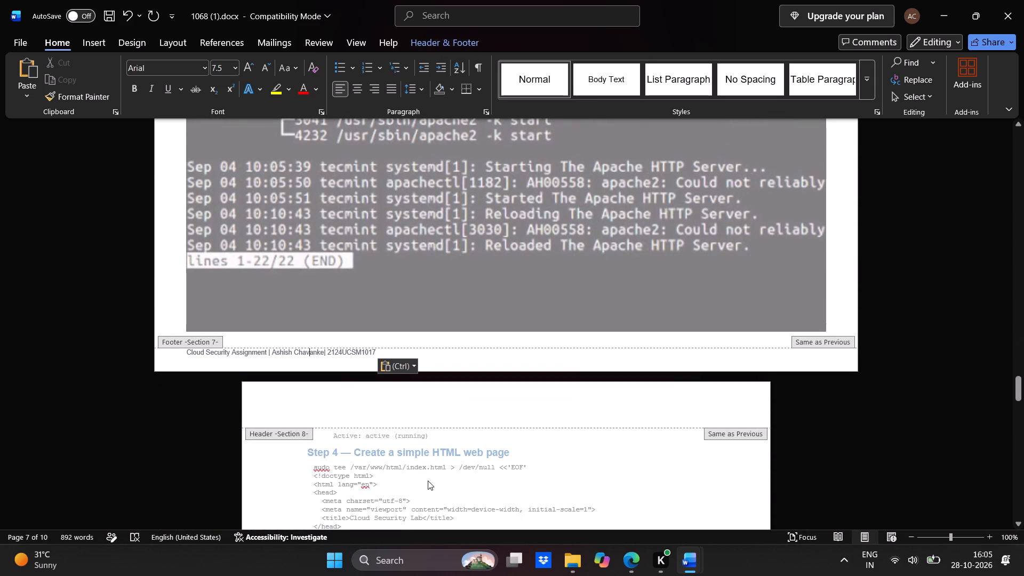
left_click(823, 338)
left_click(822, 341)
Replace the entire contents of the Section 8 footer with the copied footer line.
scroll(779, 373, "down", 4)
scroll(630, 392, "down", 11)
scroll(599, 424, "down", 10)
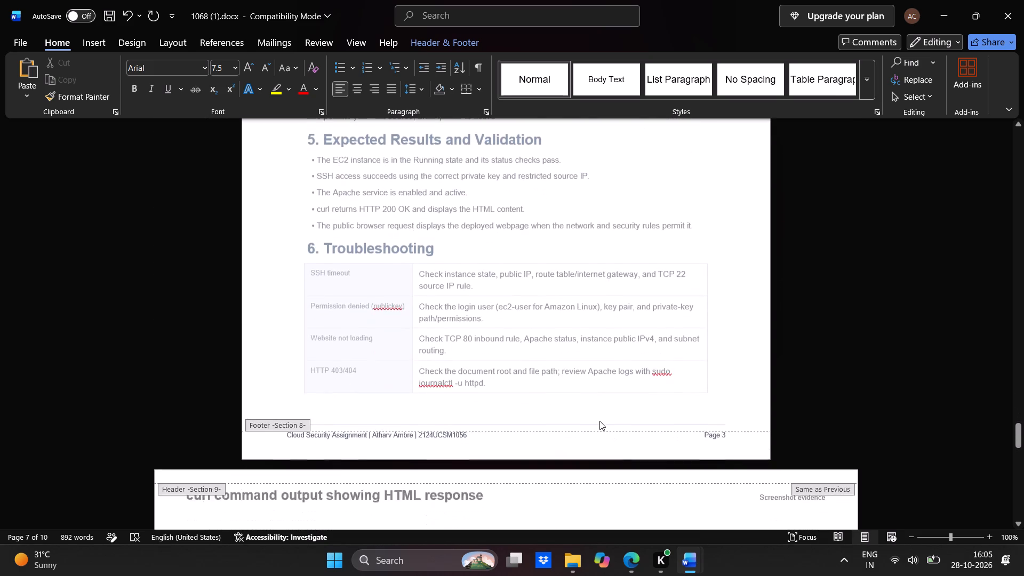
left_click(651, 312)
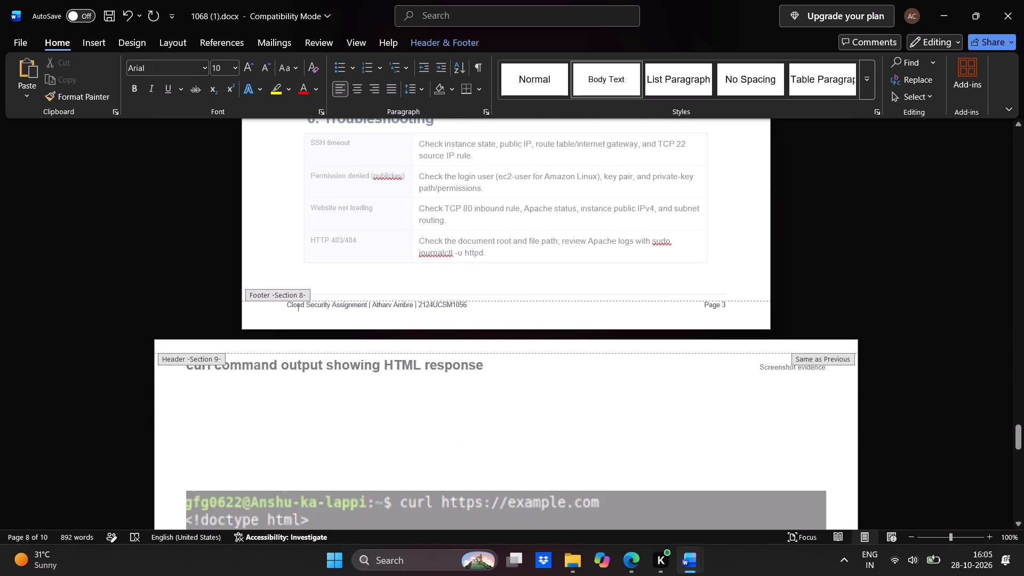
key("ctrl+a")
key("ctrl+v")
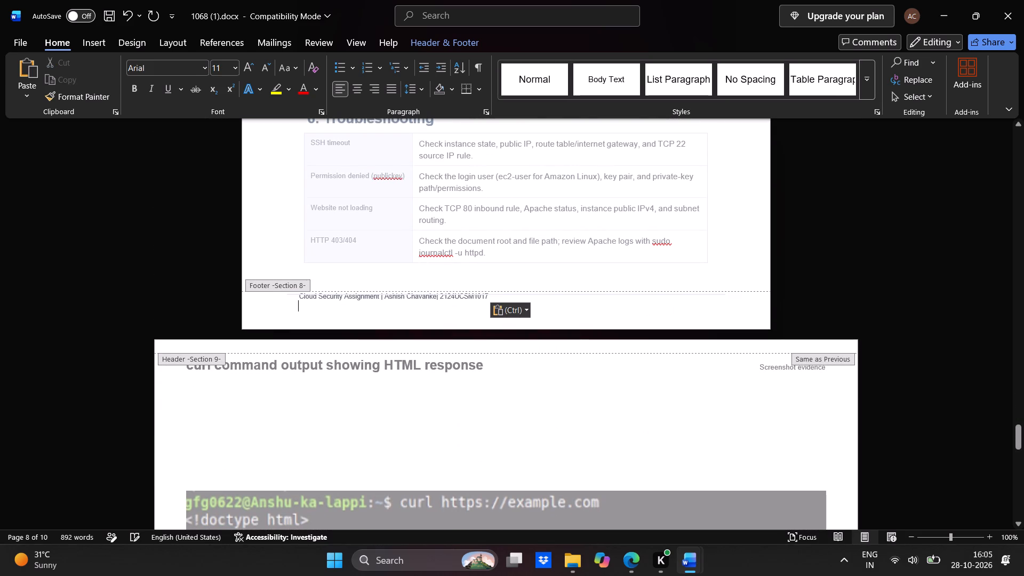
Delete the old student text box from the Section 9 footer and paste the copied footer line there.
scroll(644, 315, "down", 17)
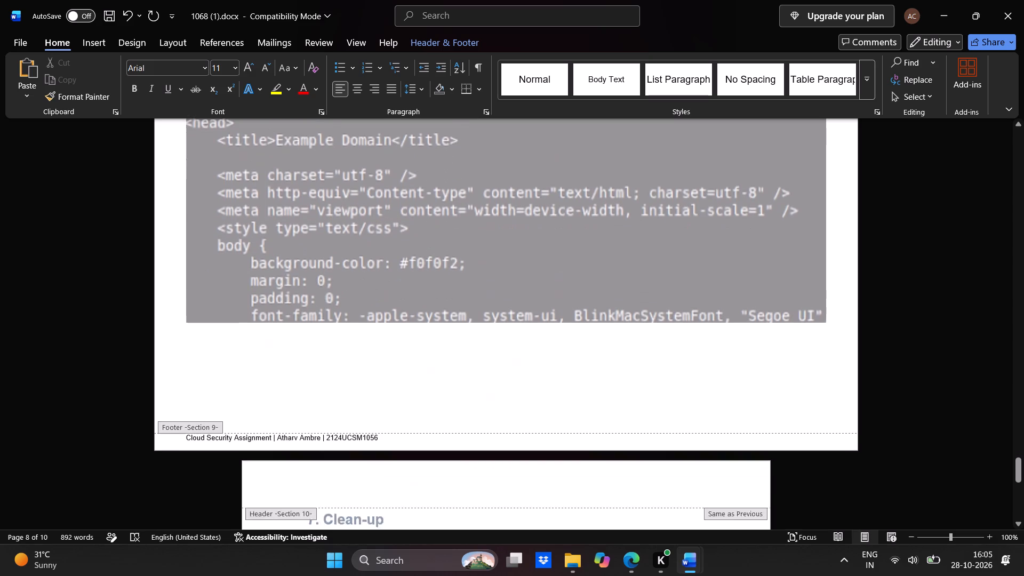
left_click(350, 327)
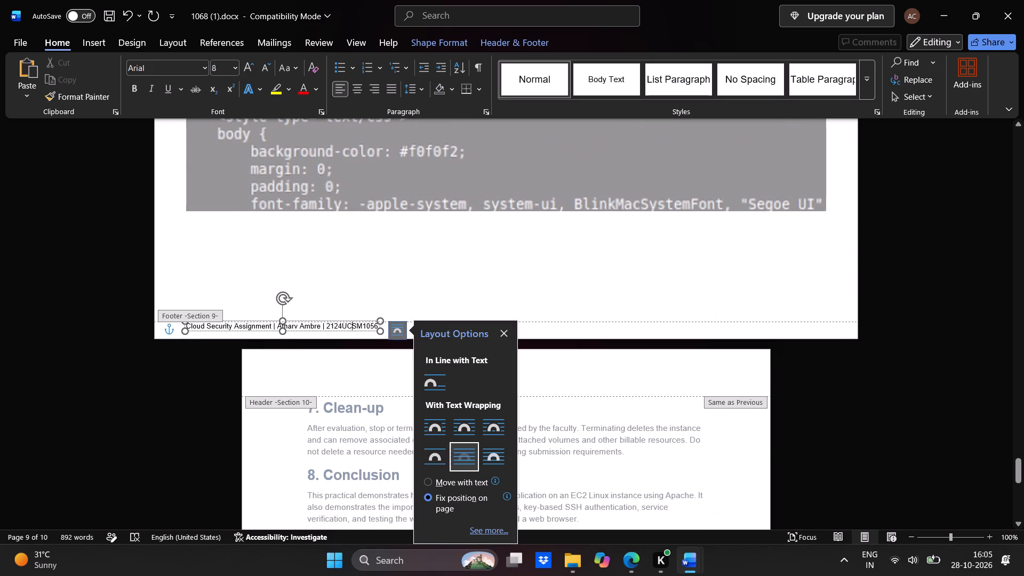
left_click(350, 327)
key("Delete")
key("ctrl+v")
scroll(350, 326, "up", 1)
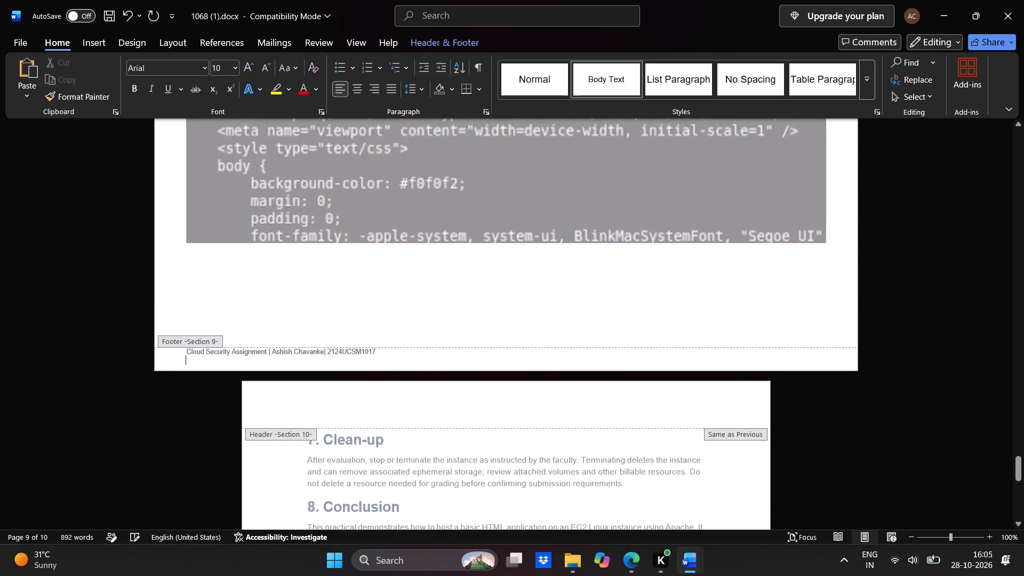
Delete the old student text box from the Section 10 footer, paste the copied footer line there, and return to the document body.
scroll(350, 326, "down", 17)
scroll(367, 321, "down", 12)
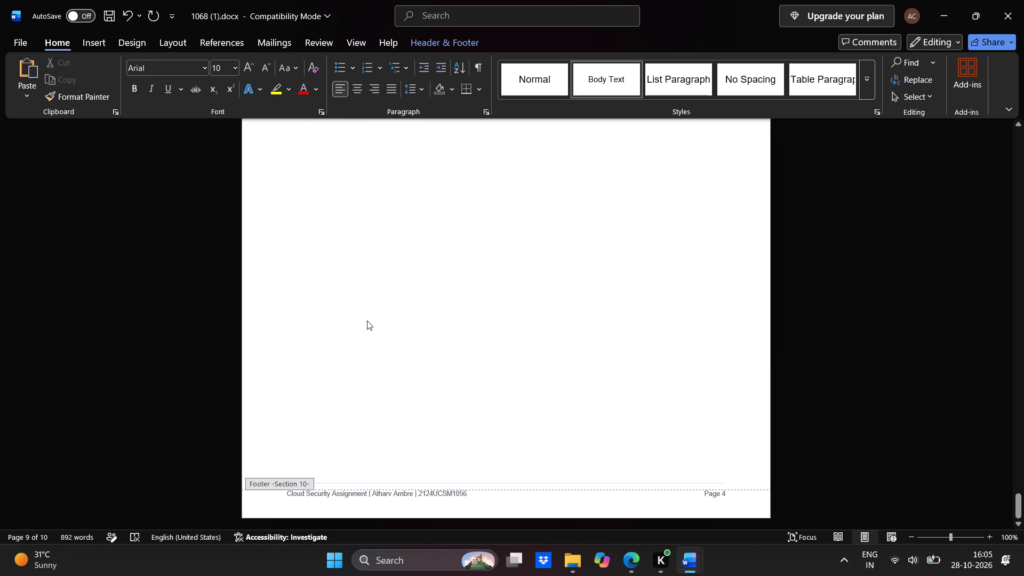
left_click(347, 492)
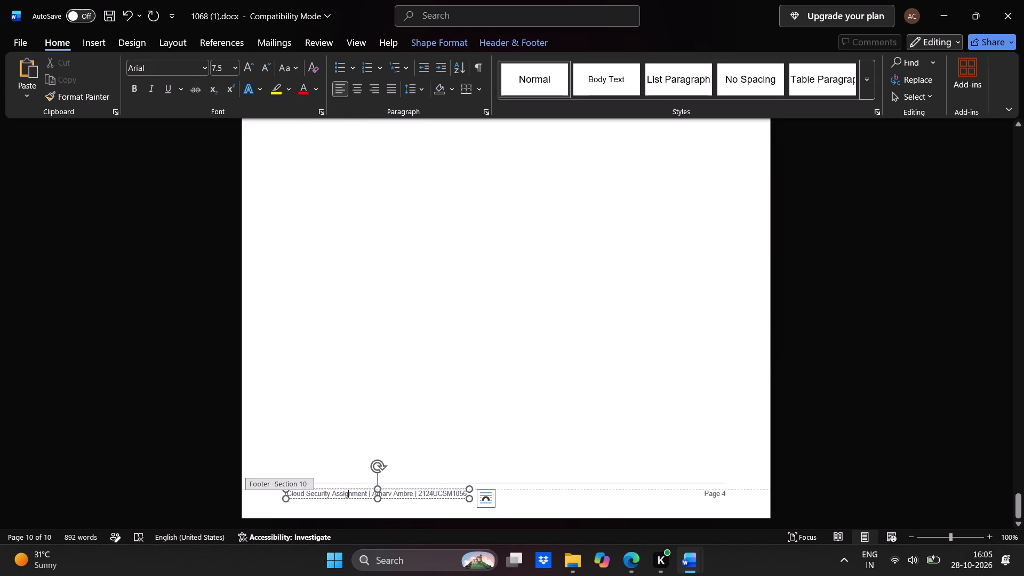
left_click(345, 492)
key("Delete")
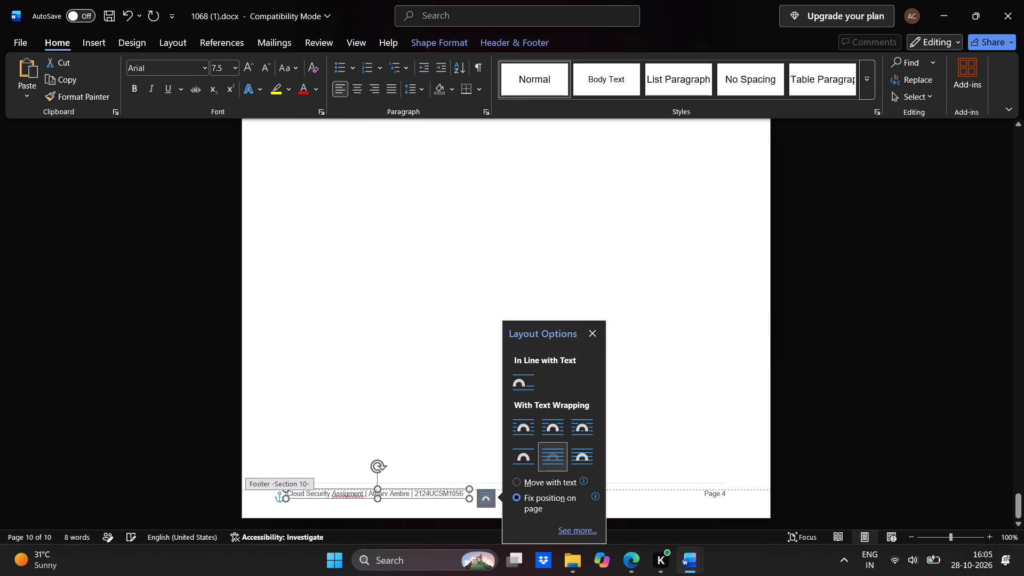
left_click(345, 492)
key("Delete")
key("ctrl+v")
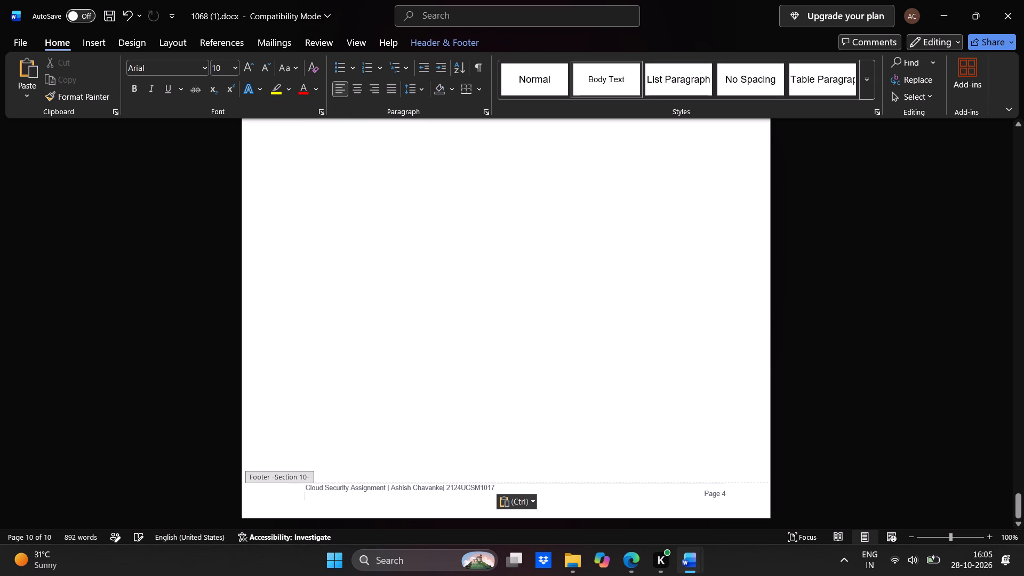
triple_click(462, 393)
Review the report from the cover page through the Troubleshooting page, examining the cover details and the footer on each page.
scroll(387, 439, "up", 10)
left_click_drag(1023, 485, 1023, 117)
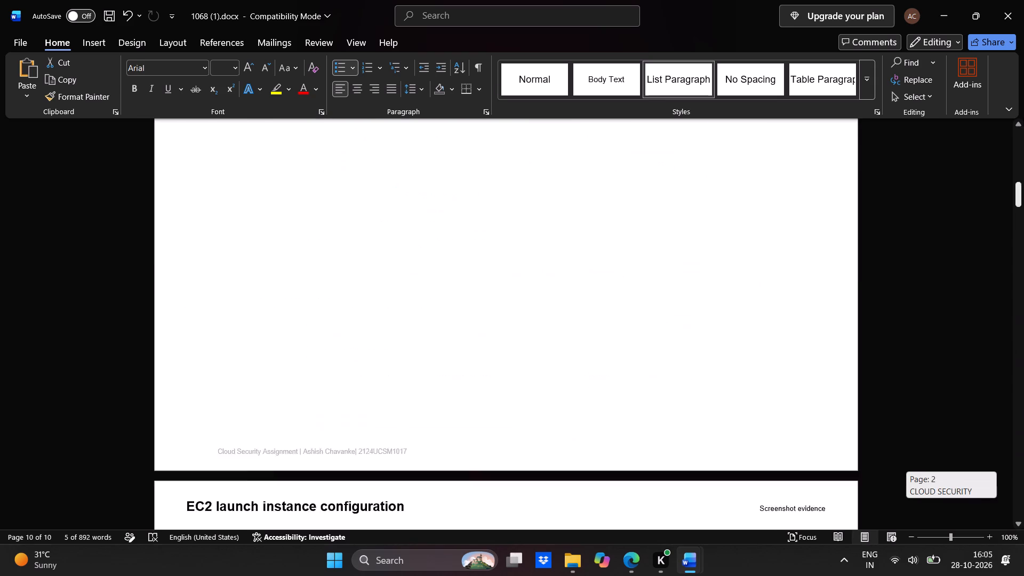
left_click_drag(1023, 117, 1020, 32)
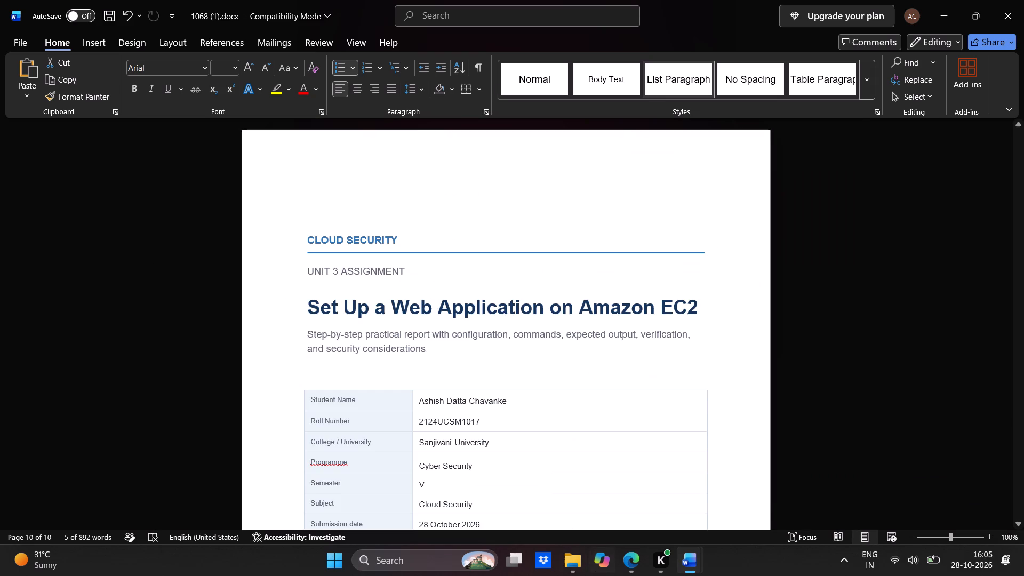
scroll(362, 365, "down", 6)
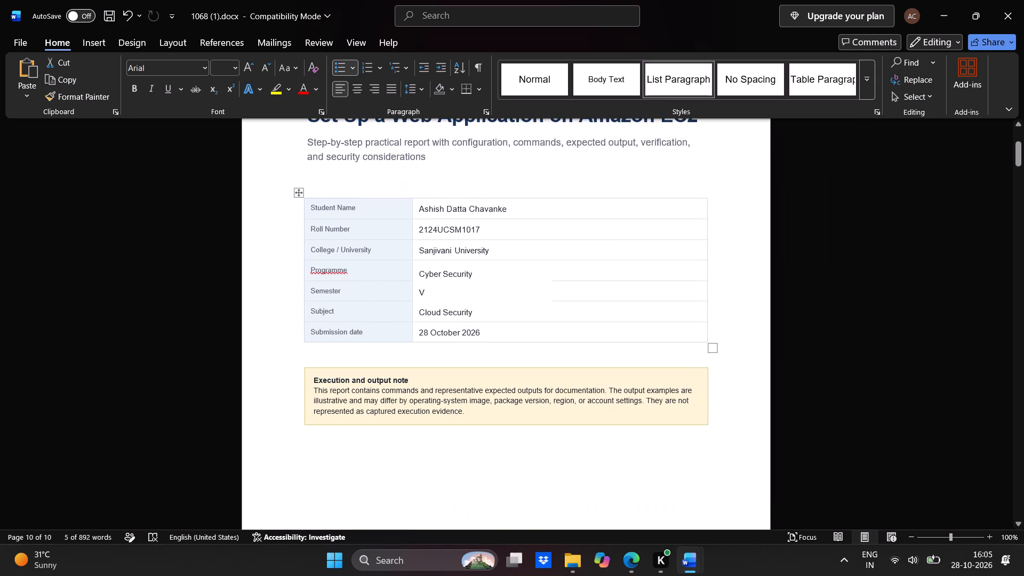
scroll(358, 370, "up", 1)
scroll(358, 370, "down", 12)
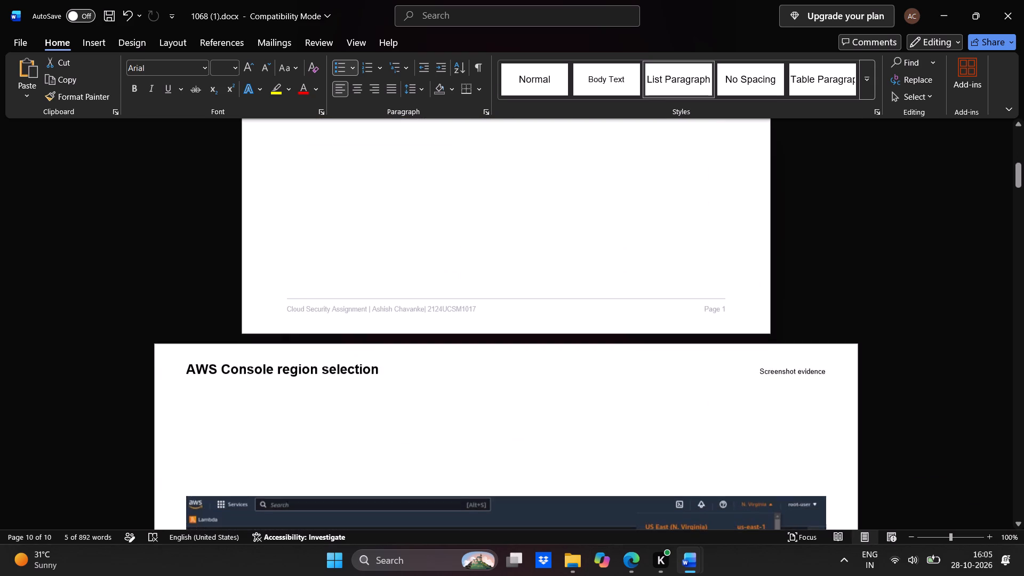
scroll(339, 375, "down", 9)
scroll(329, 379, "down", 16)
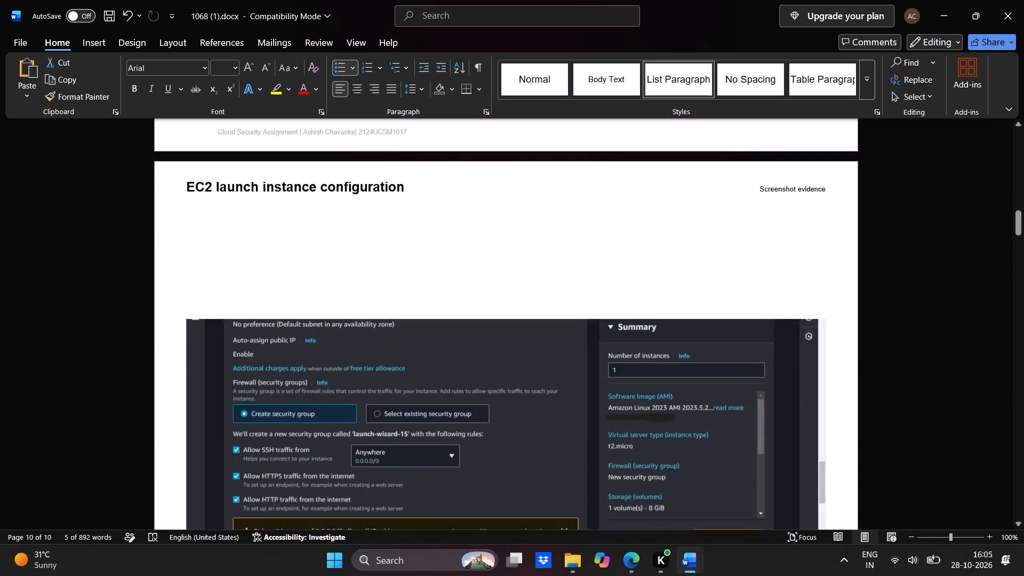
scroll(328, 374, "down", 18)
scroll(328, 374, "down", 13)
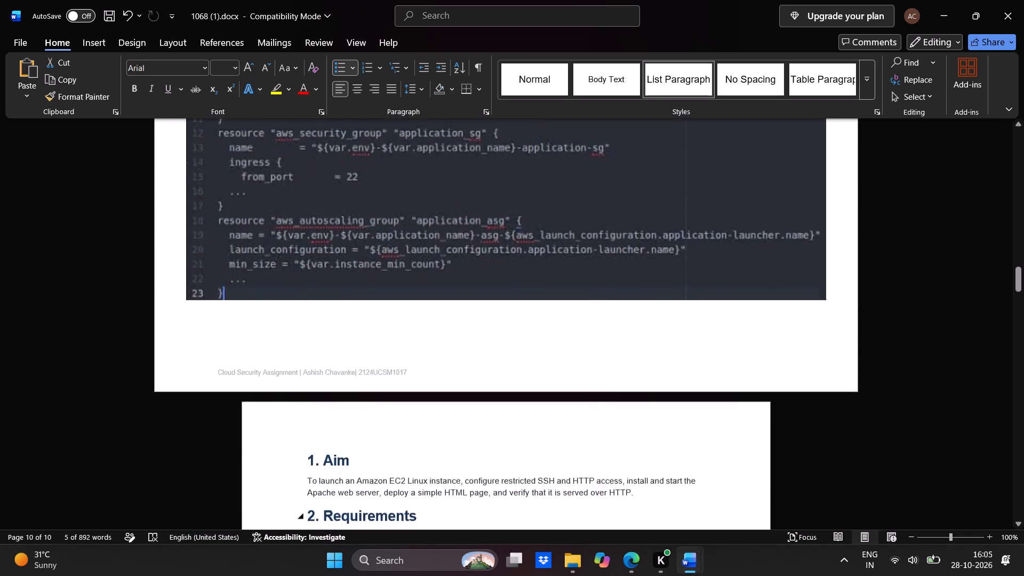
scroll(327, 375, "down", 2)
scroll(327, 375, "up", 1)
scroll(327, 375, "down", 15)
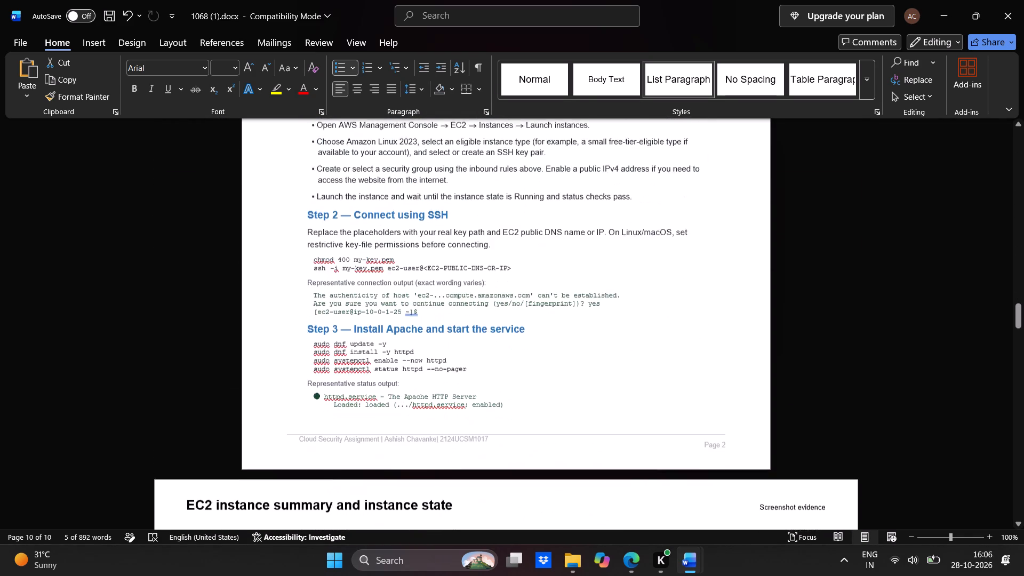
scroll(324, 378, "down", 14)
scroll(314, 403, "down", 9)
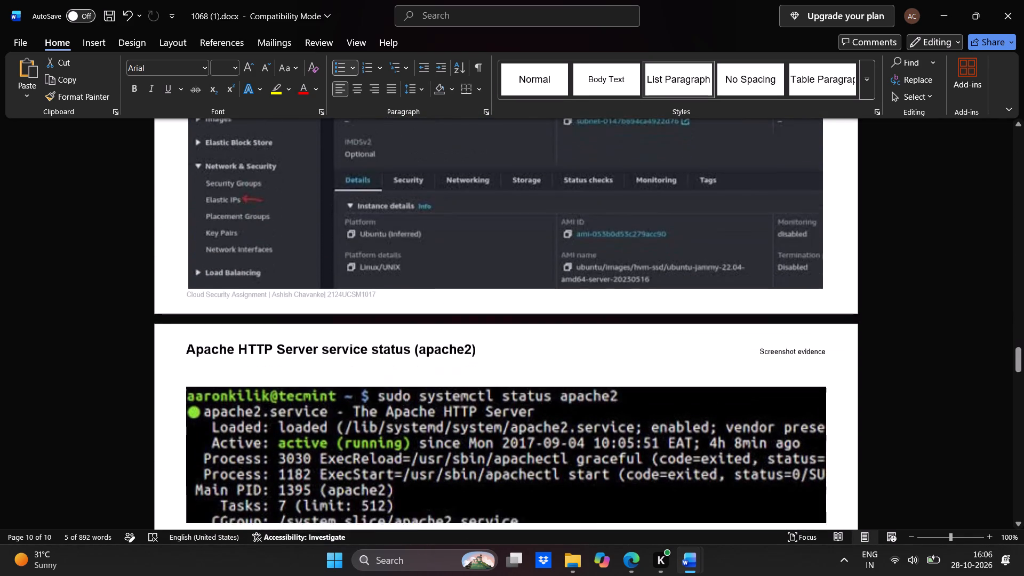
scroll(306, 409, "down", 11)
scroll(248, 461, "down", 14)
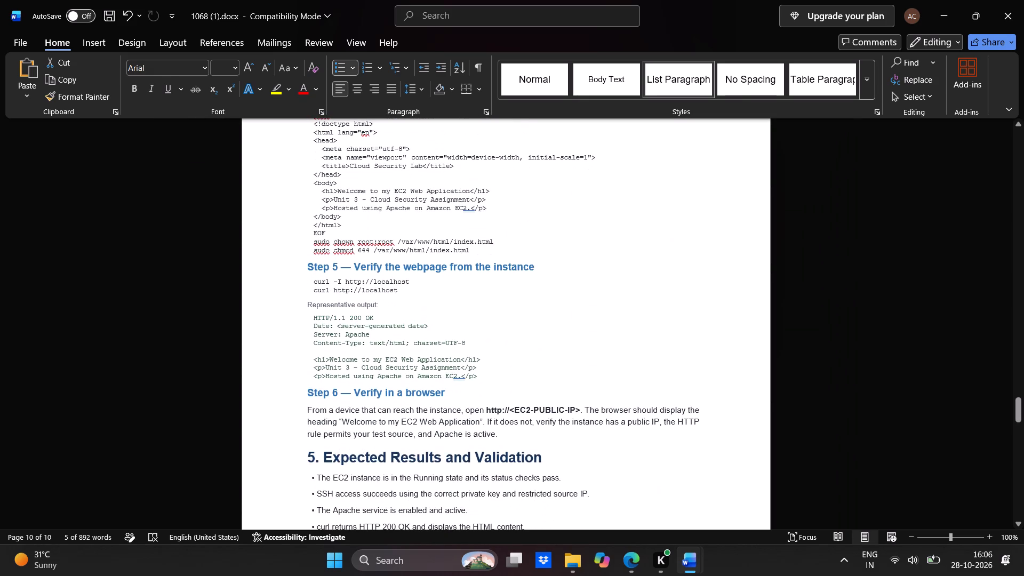
scroll(231, 470, "down", 13)
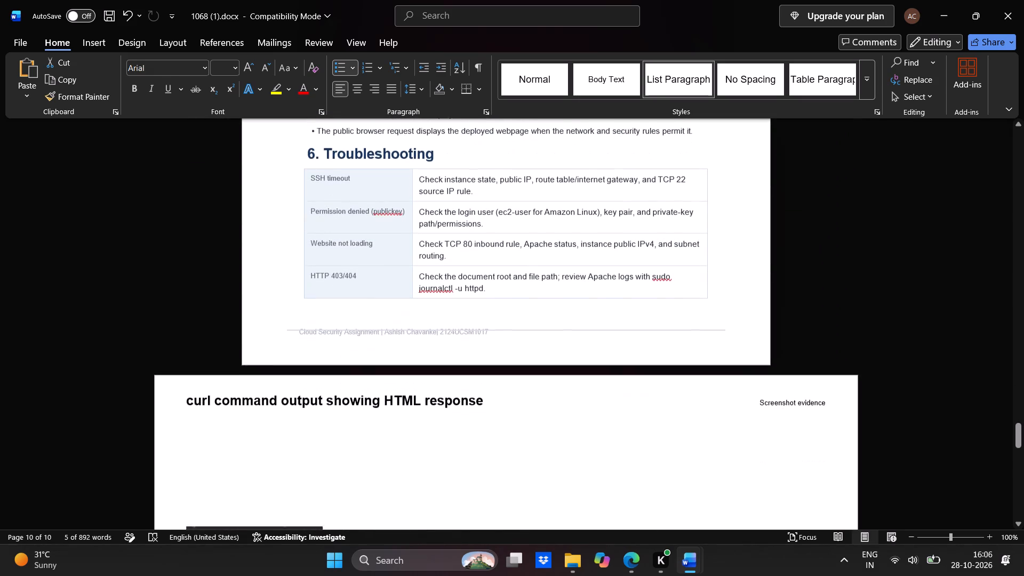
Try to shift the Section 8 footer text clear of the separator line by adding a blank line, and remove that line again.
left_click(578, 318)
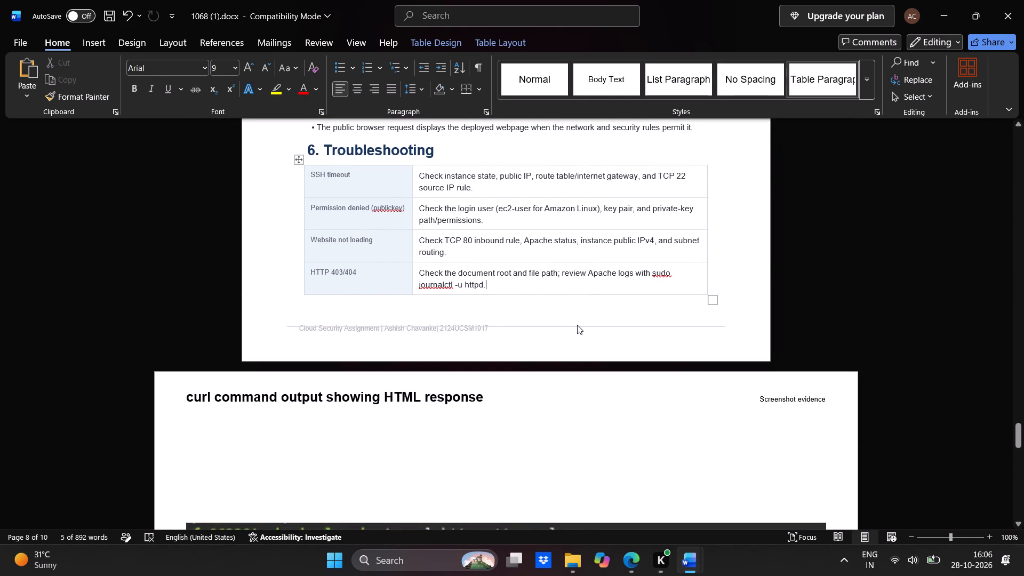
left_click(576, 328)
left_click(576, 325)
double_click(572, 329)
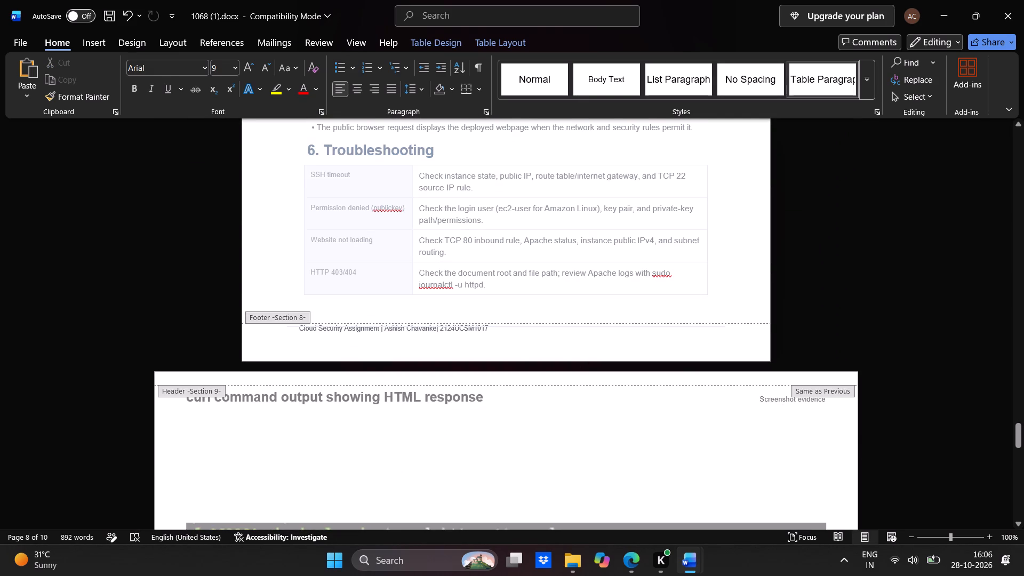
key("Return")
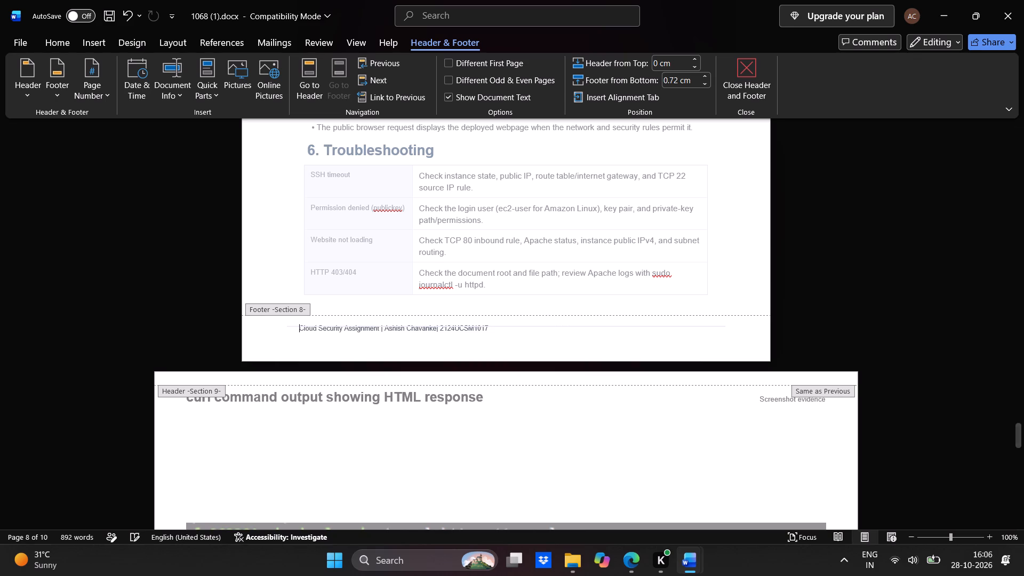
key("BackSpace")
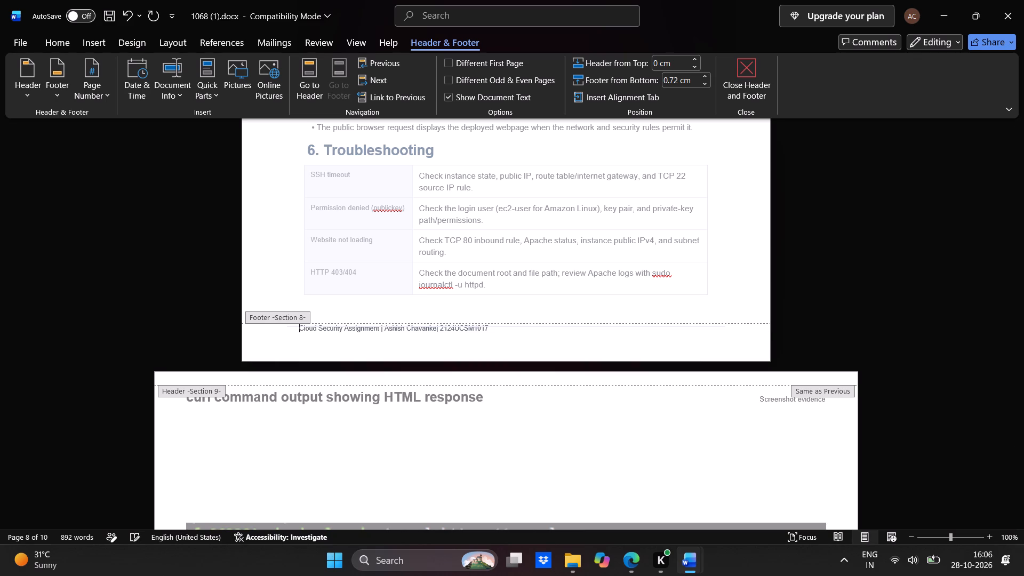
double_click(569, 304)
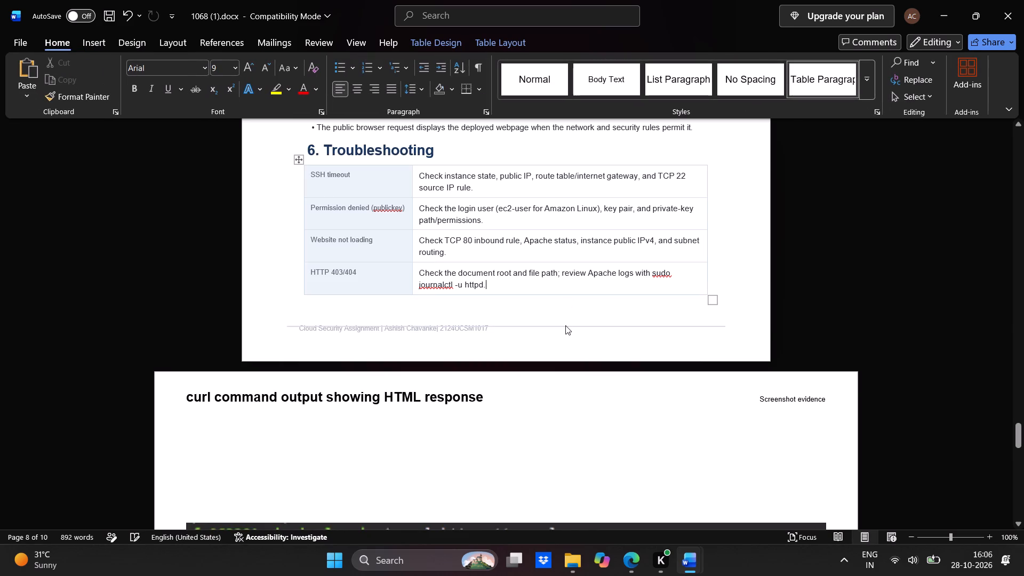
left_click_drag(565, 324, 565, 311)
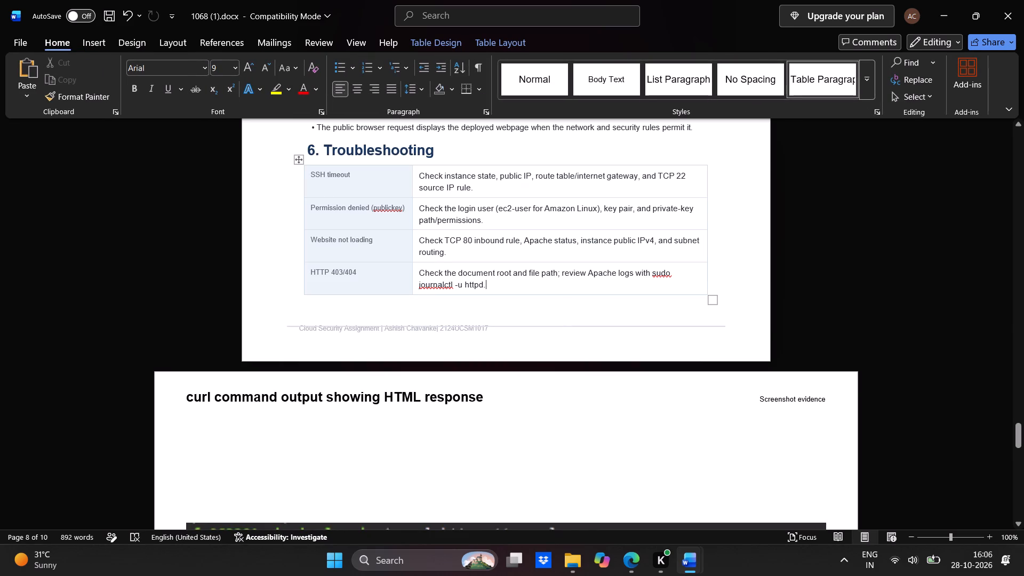
Delete the pasted student line from the Section 8 footer on the Troubleshooting page and return to the document body.
left_click(288, 322)
triple_click(288, 325)
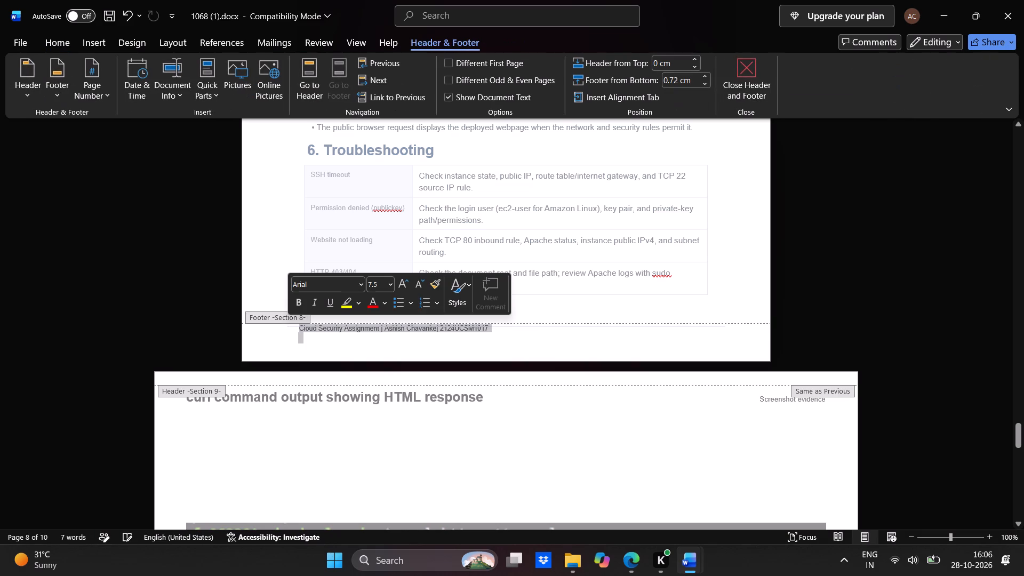
scroll(288, 325, "down", 1)
key("Delete")
key("shift+super+s")
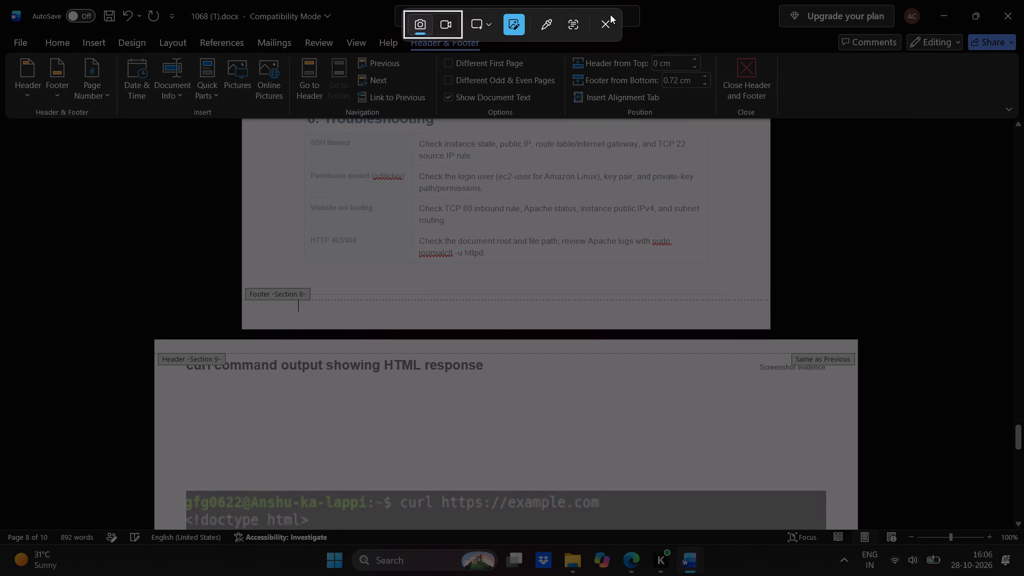
left_click(604, 27)
double_click(622, 270)
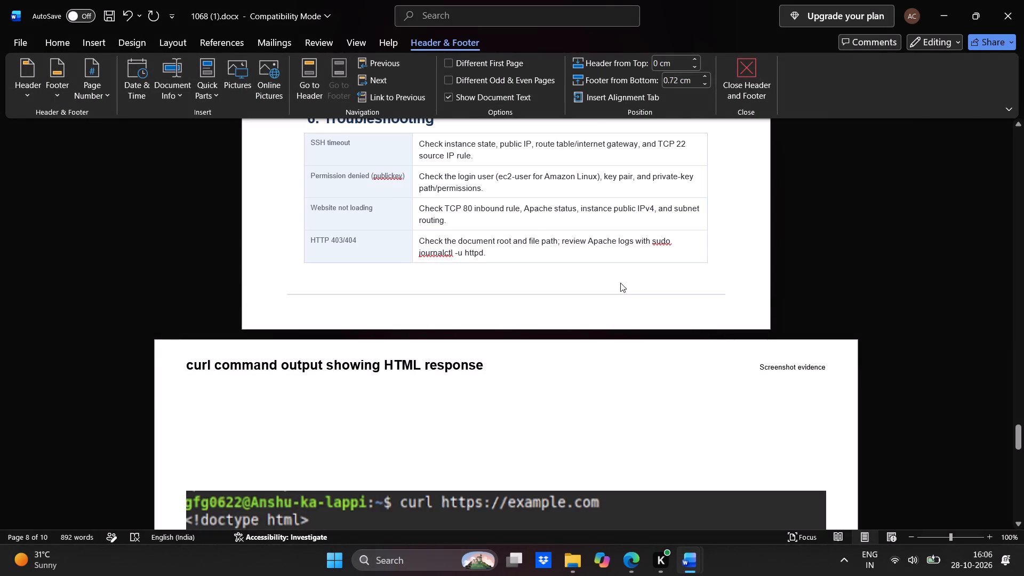
Examine the footers on the curl output page and the final page of the report.
scroll(352, 361, "down", 20)
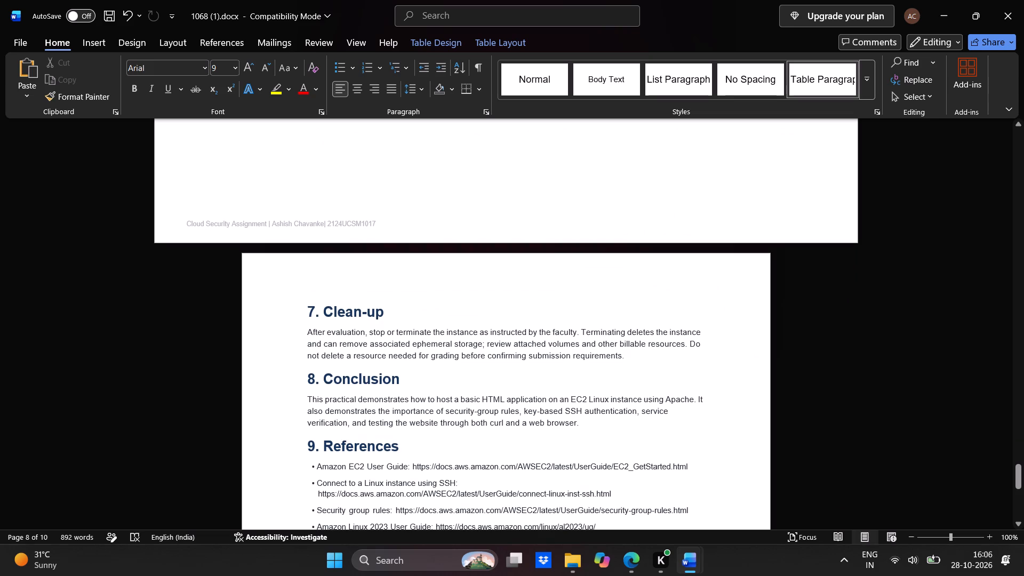
scroll(361, 261, "down", 6)
scroll(361, 261, "down", 19)
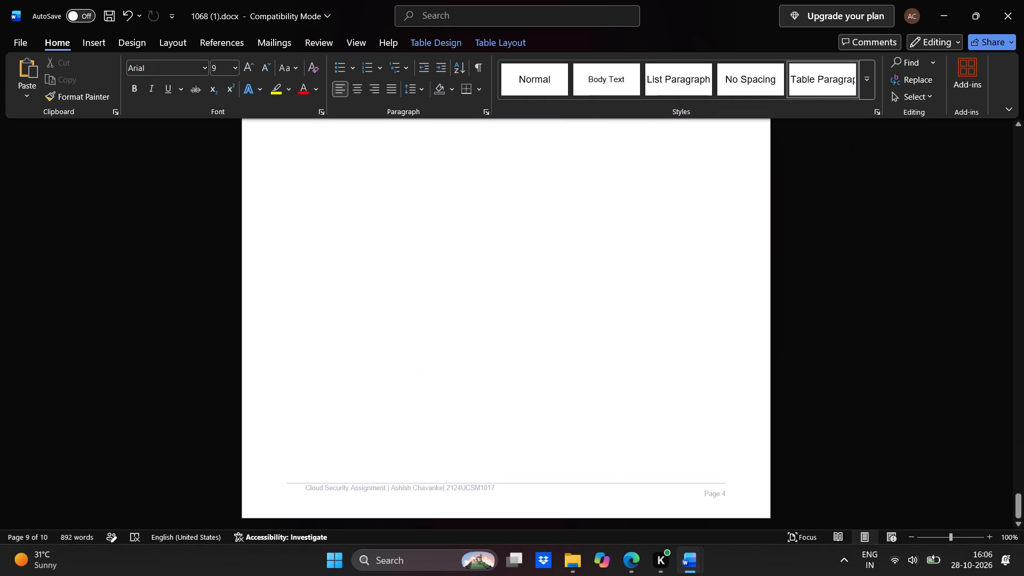
scroll(362, 261, "down", 1)
scroll(356, 269, "up", 17)
scroll(365, 268, "up", 8)
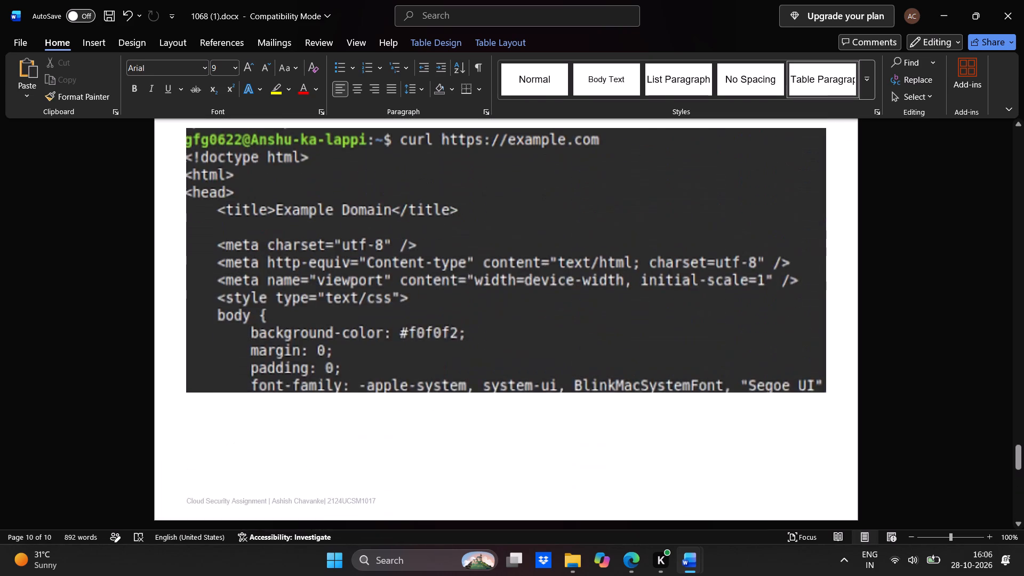
Review the whole report from the final page back to the cover, examining each page's footer and the cover details table.
scroll(366, 268, "up", 17)
scroll(365, 267, "up", 8)
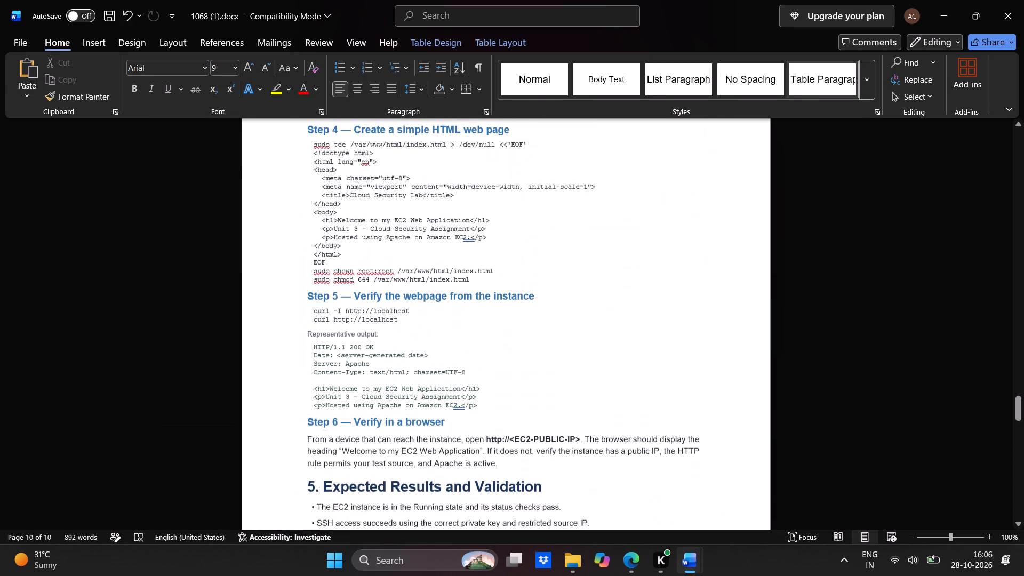
scroll(365, 267, "up", 15)
scroll(375, 286, "up", 8)
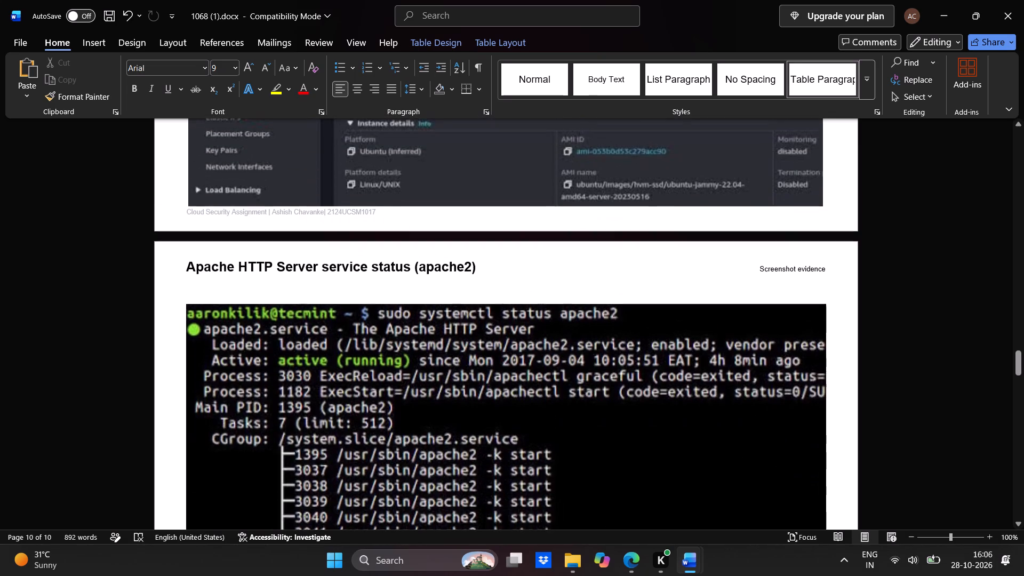
scroll(377, 286, "up", 20)
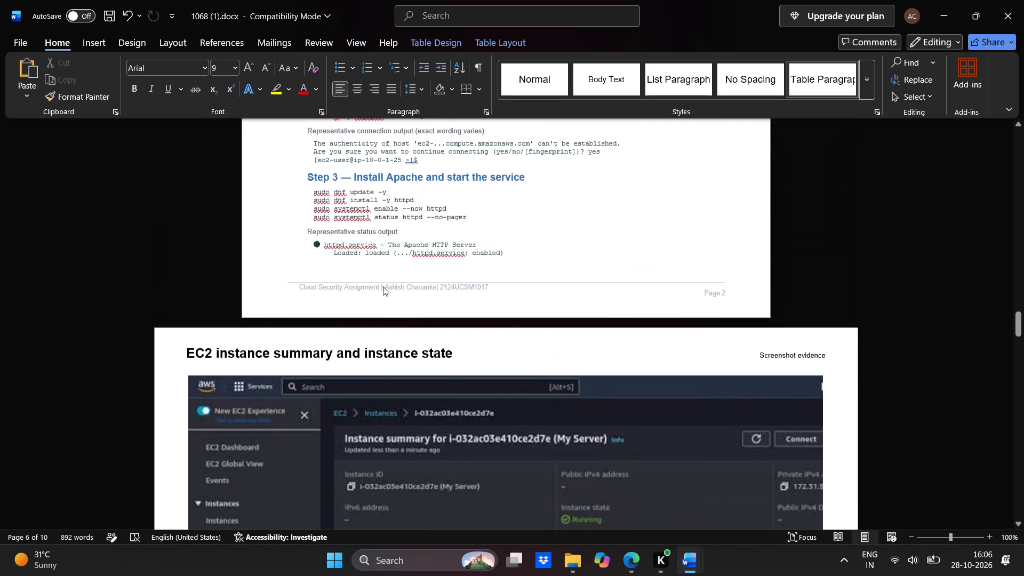
scroll(382, 286, "up", 14)
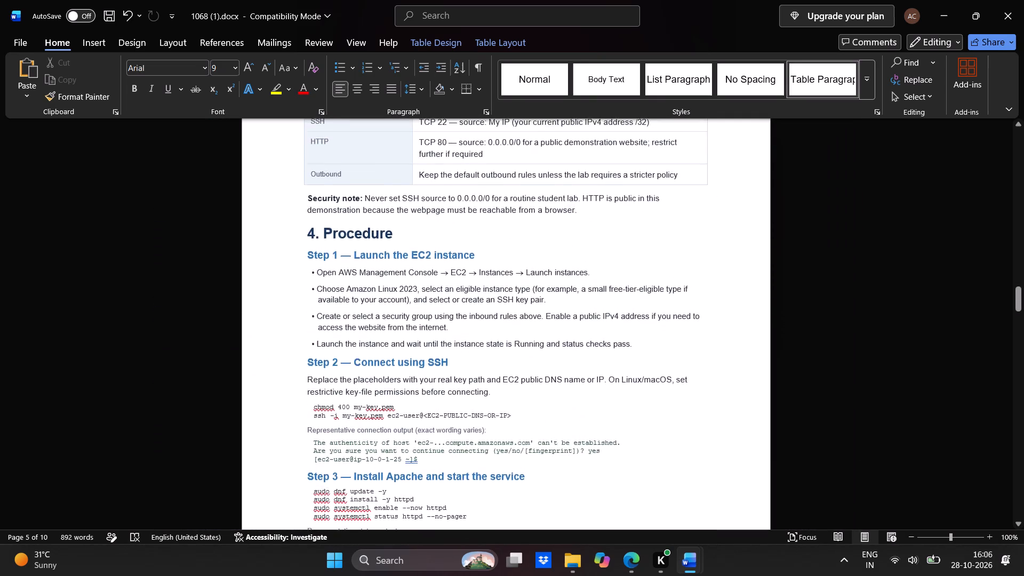
scroll(382, 286, "up", 17)
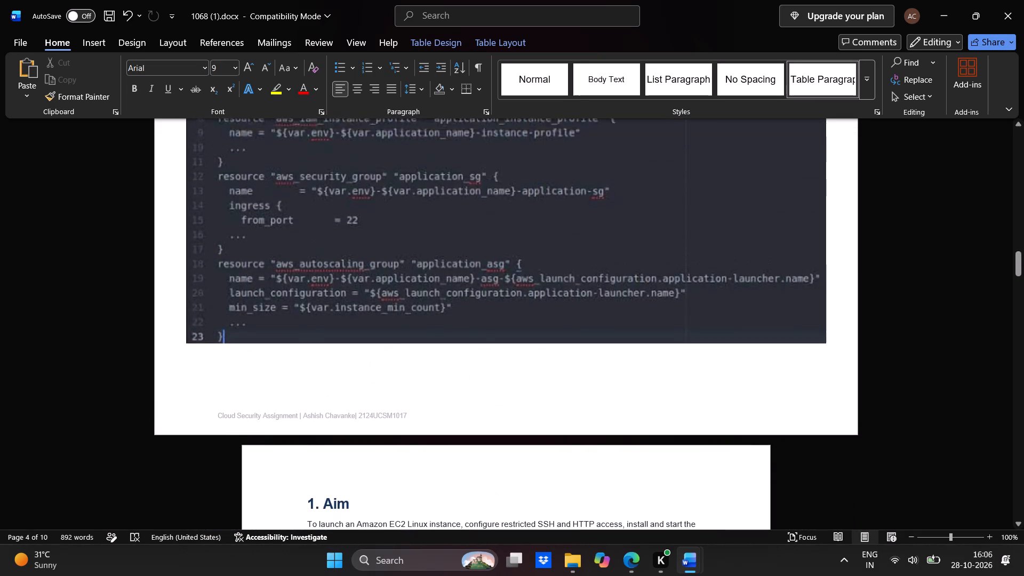
scroll(387, 286, "up", 16)
scroll(387, 286, "up", 5)
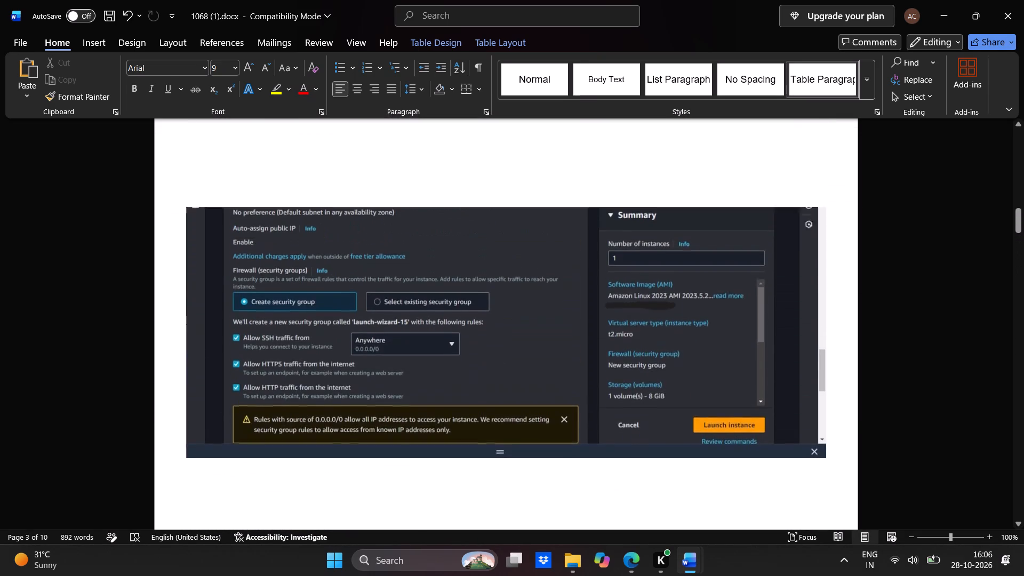
scroll(387, 286, "up", 14)
scroll(387, 286, "up", 9)
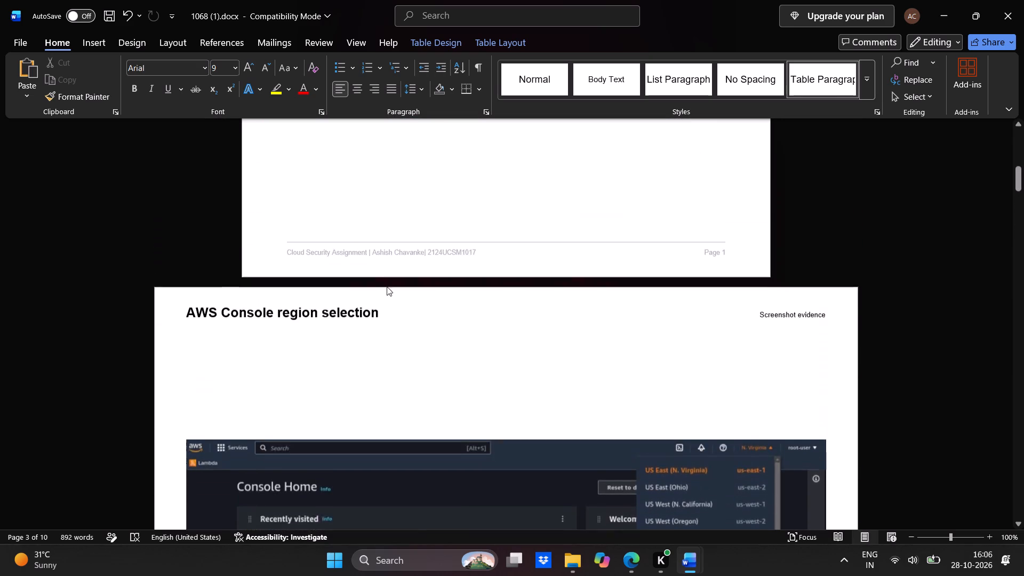
scroll(384, 286, "up", 18)
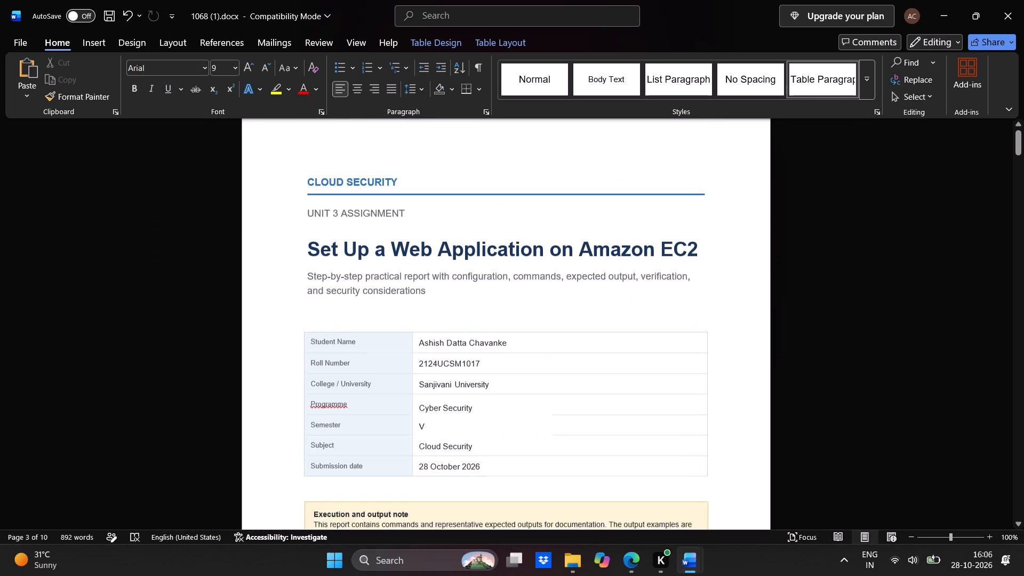
scroll(389, 287, "up", 9)
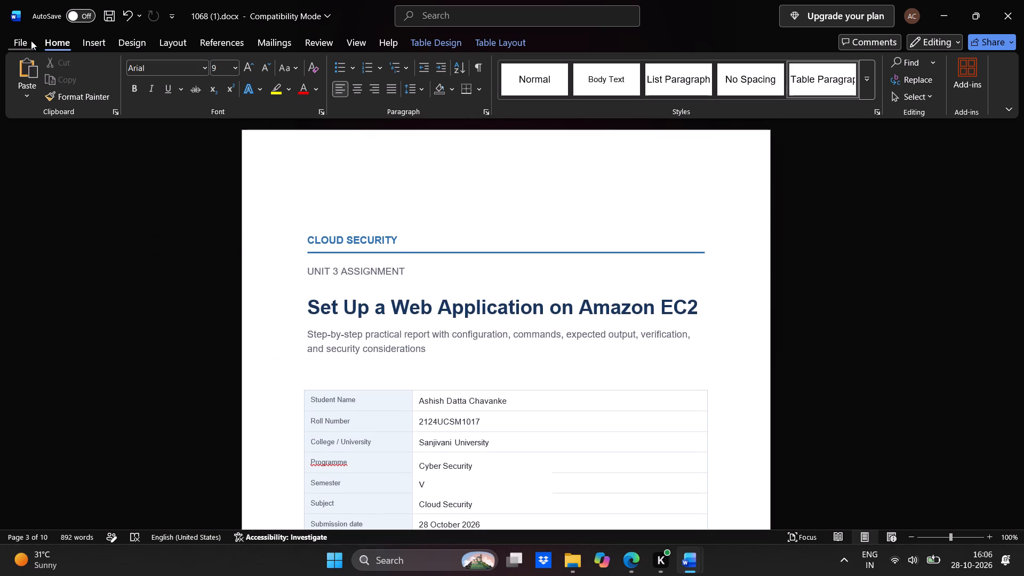
Open the export options for creating a PDF/XPS document from the Unit 3 report.
left_click(31, 41)
left_click(45, 307)
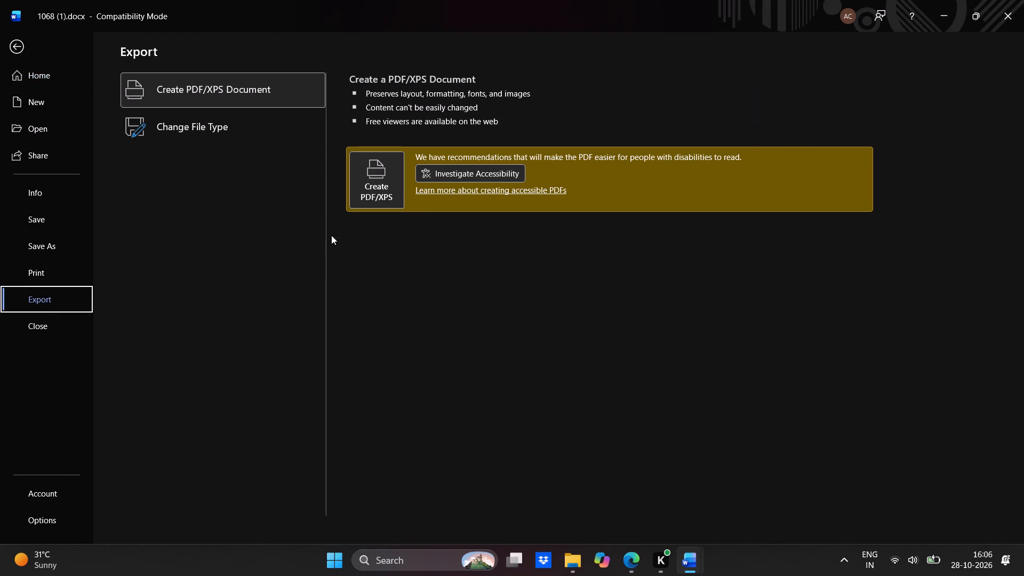
Start the PDF export and name the file with the student's roll number followed by _CSA_ in the Downloads folder.
left_click(383, 182)
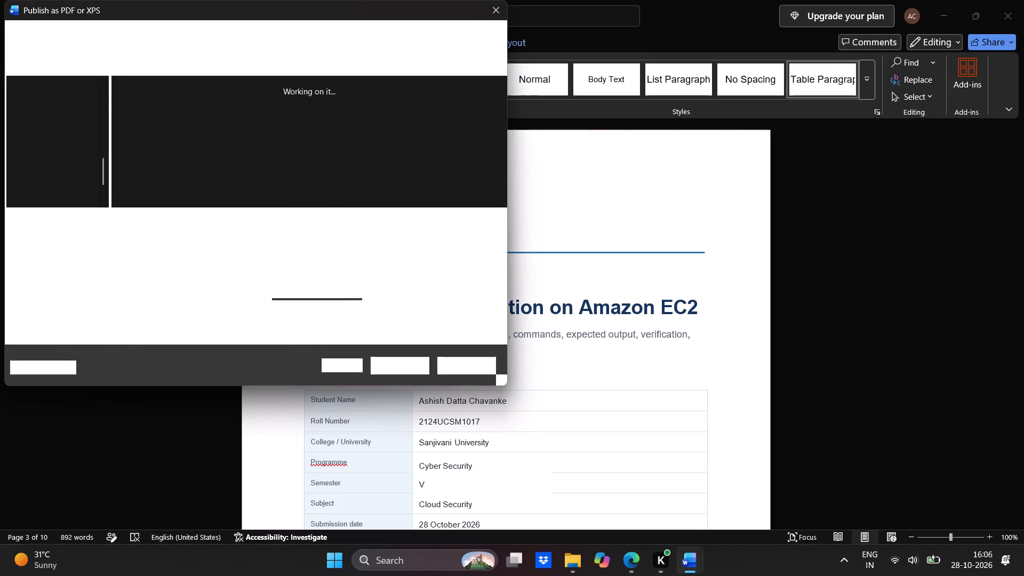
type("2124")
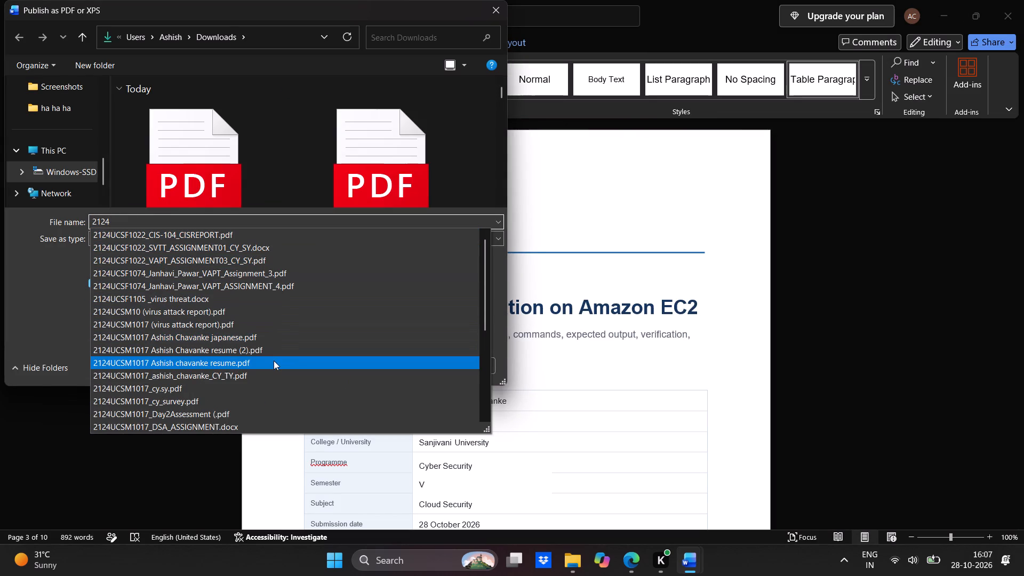
left_click(228, 332)
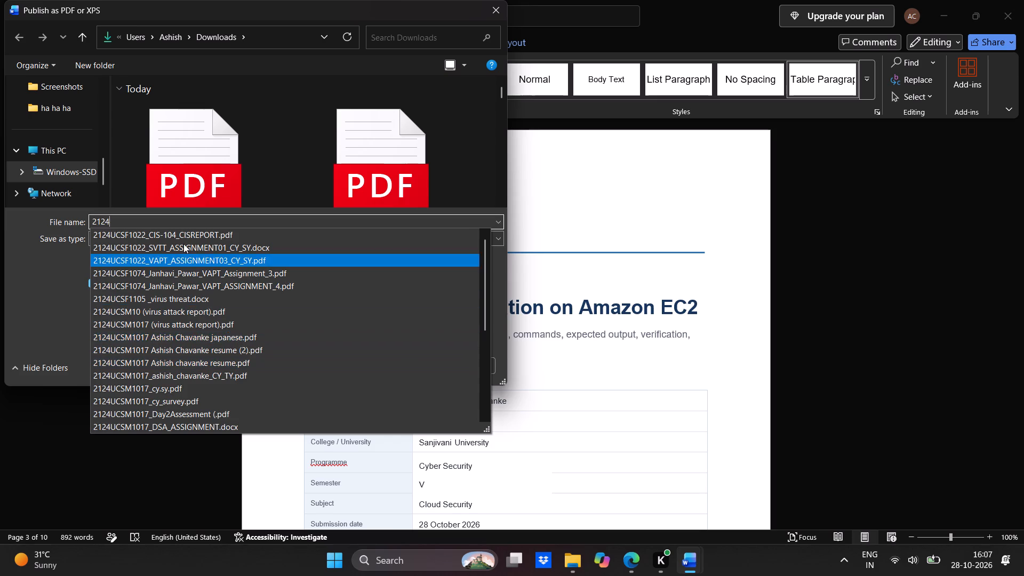
left_click_drag(286, 222, 189, 210)
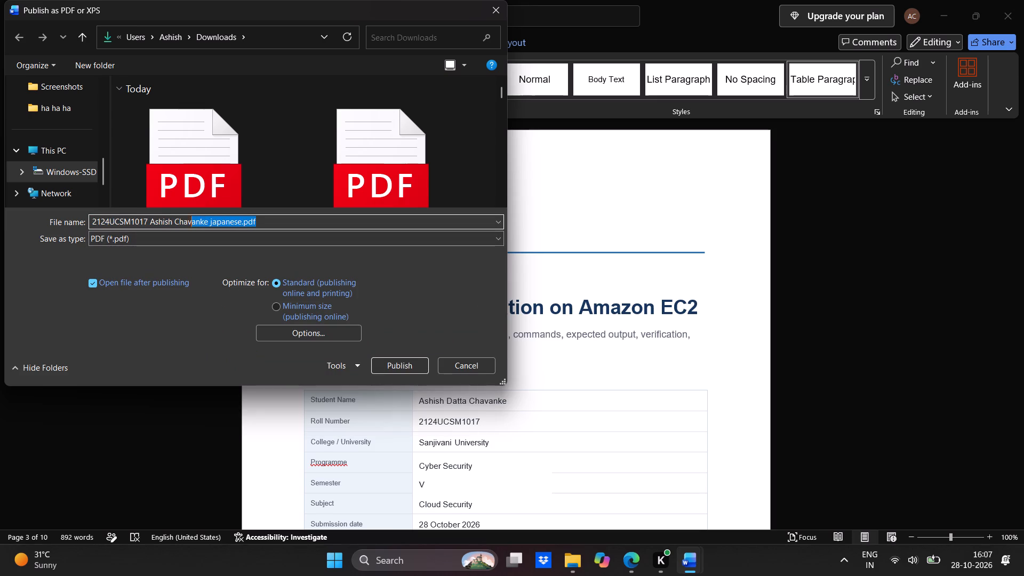
left_click_drag(189, 210, 151, 212)
key("BackSpace")
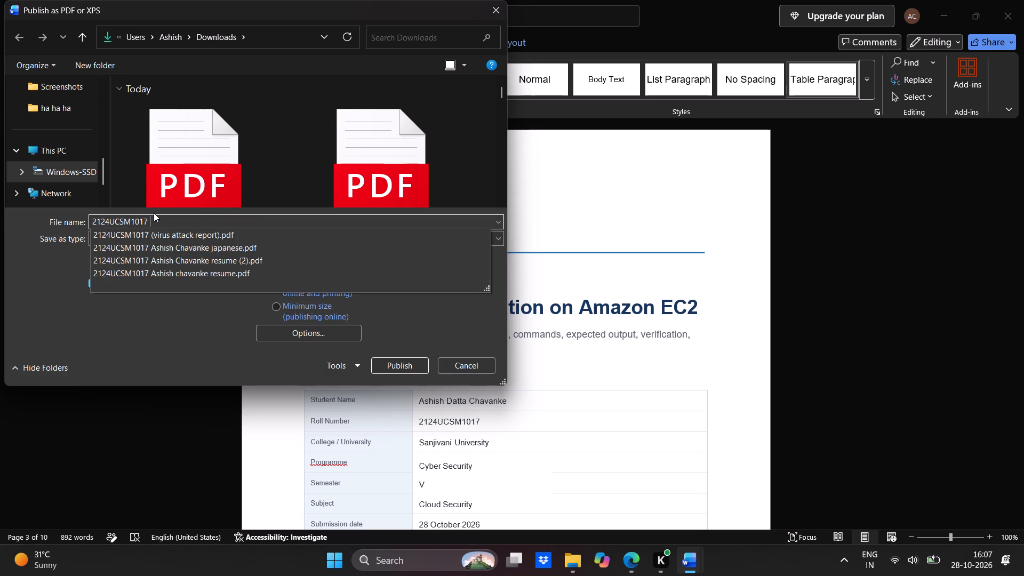
key("BackSpace")
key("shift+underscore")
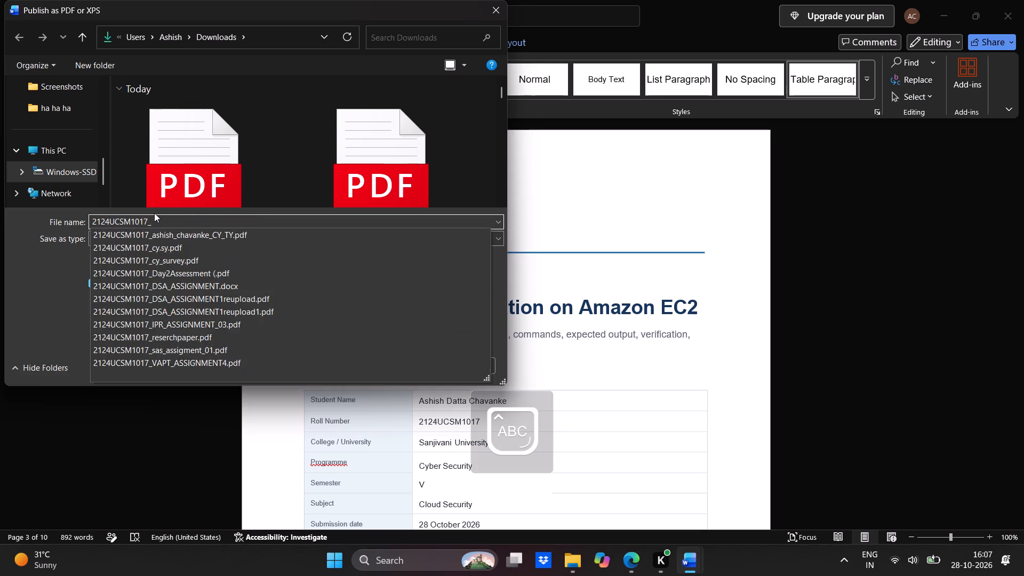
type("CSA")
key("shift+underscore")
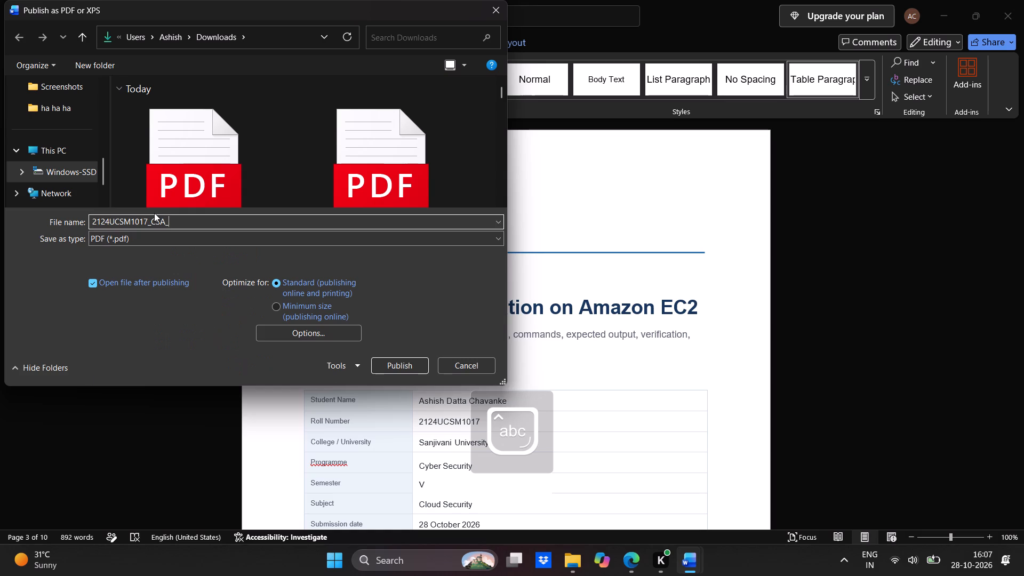
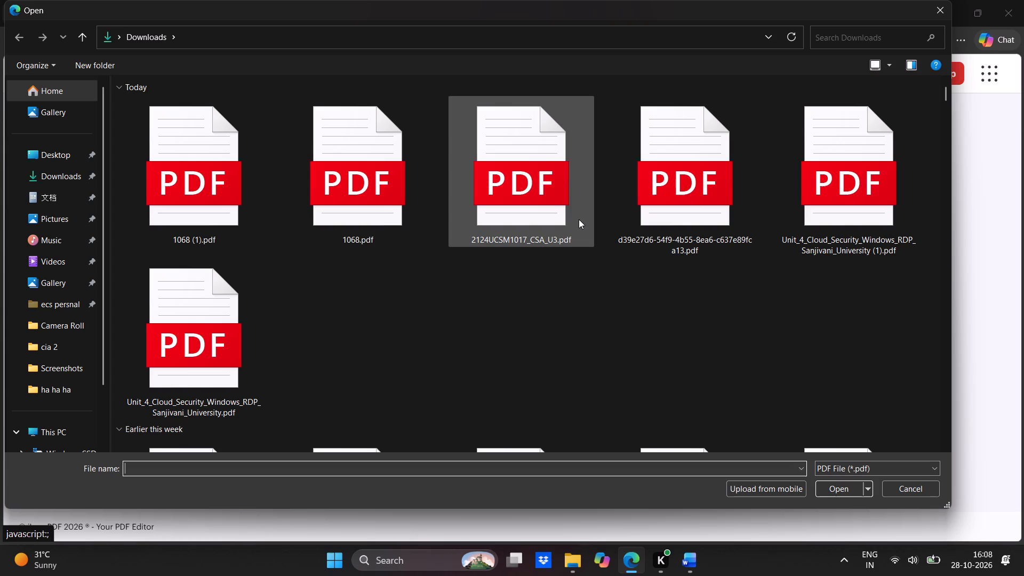
Choose Unit_4_Cloud_Security_Windows_RDP_Sanjivani_University.pdf from Downloads as the file for the PDF to Word converter.
double_click(251, 323)
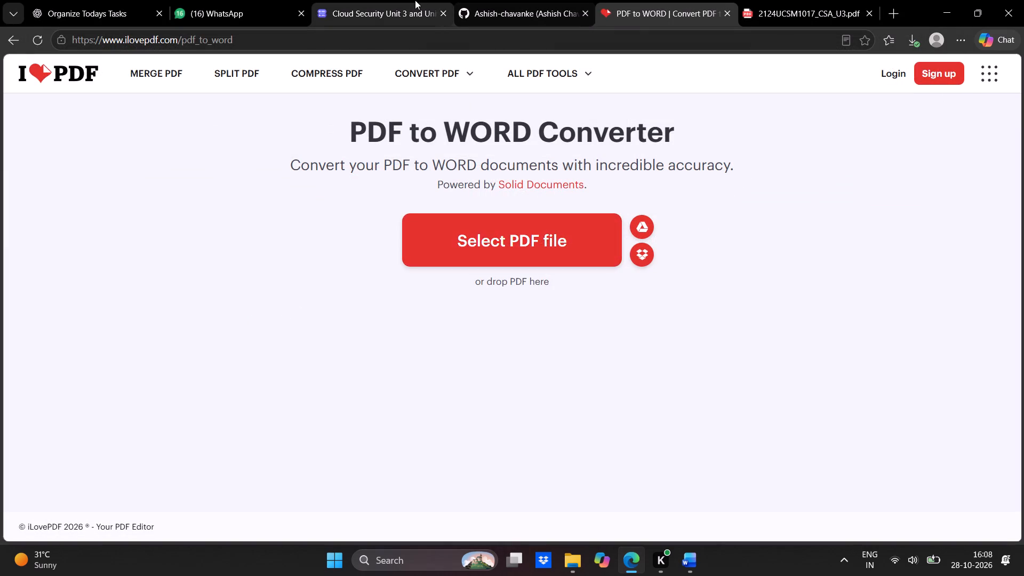
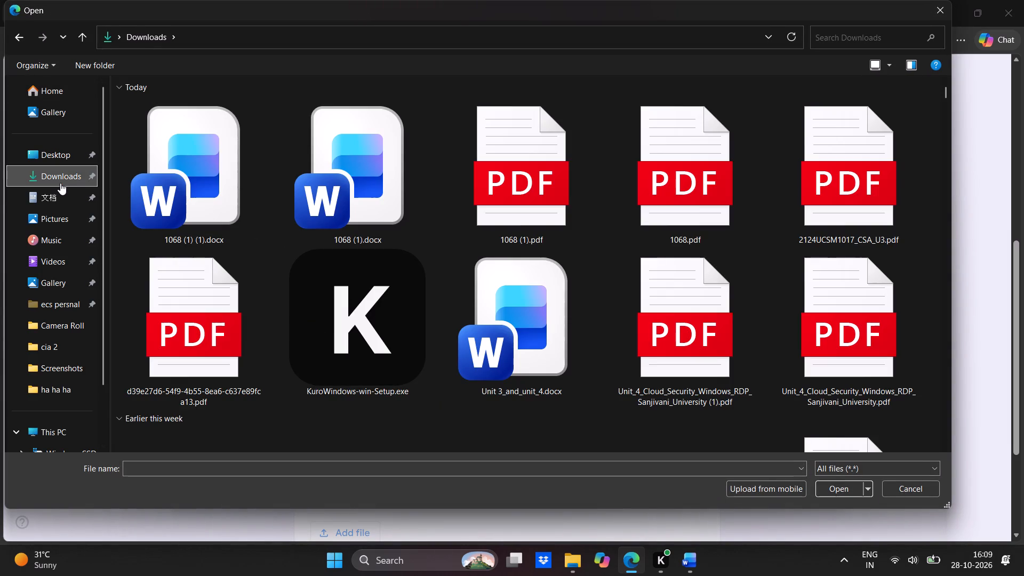
Show the Home location in the file upload dialog to find the file for the form.
double_click(44, 86)
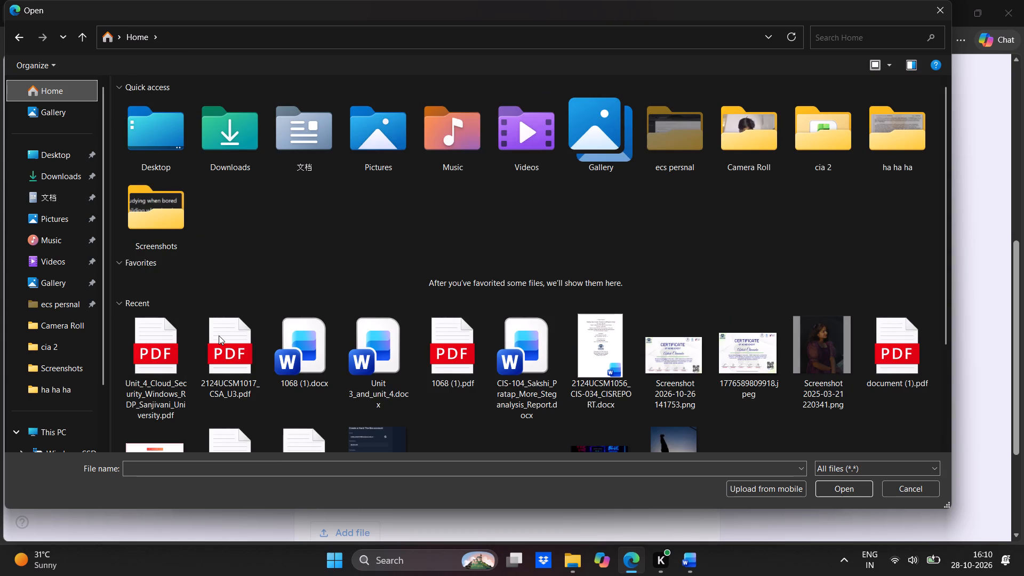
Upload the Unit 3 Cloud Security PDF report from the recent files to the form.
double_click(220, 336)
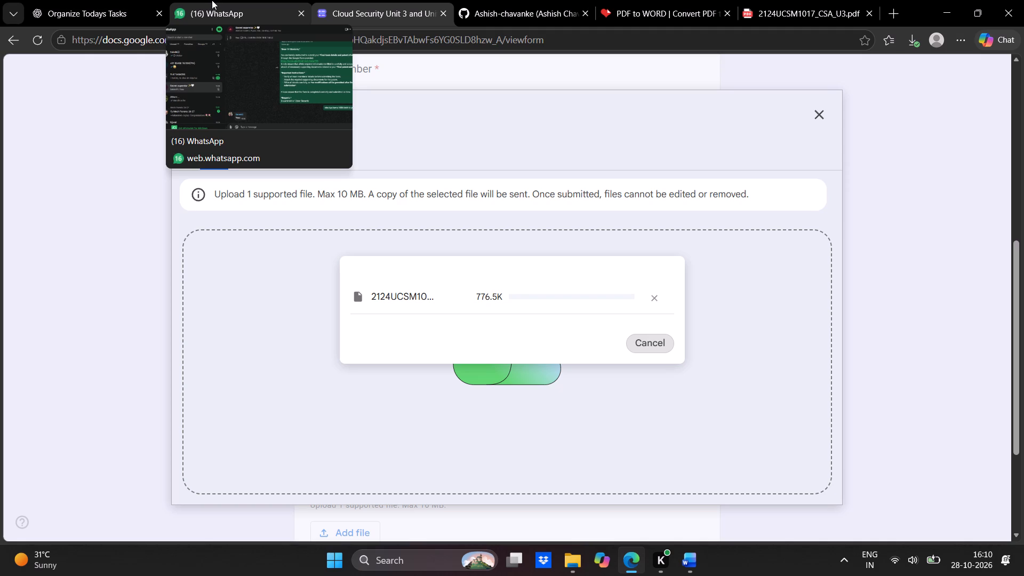
Check the Wi-Fi connection and the list of available networks while the form upload runs.
scroll(212, 0, "up", 1)
left_click_drag(877, 520, 918, 575)
left_click(915, 568)
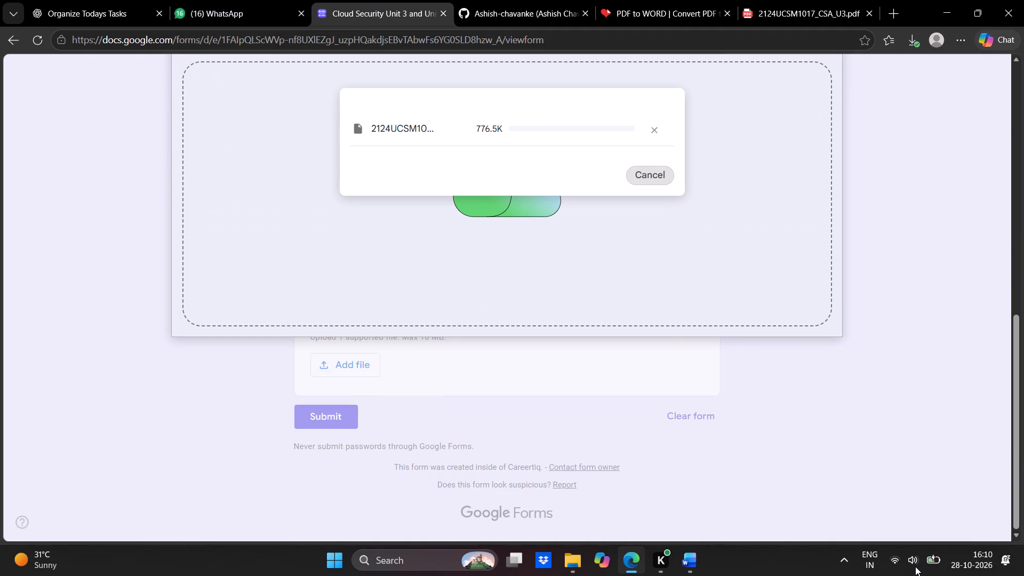
left_click(915, 562)
left_click(856, 317)
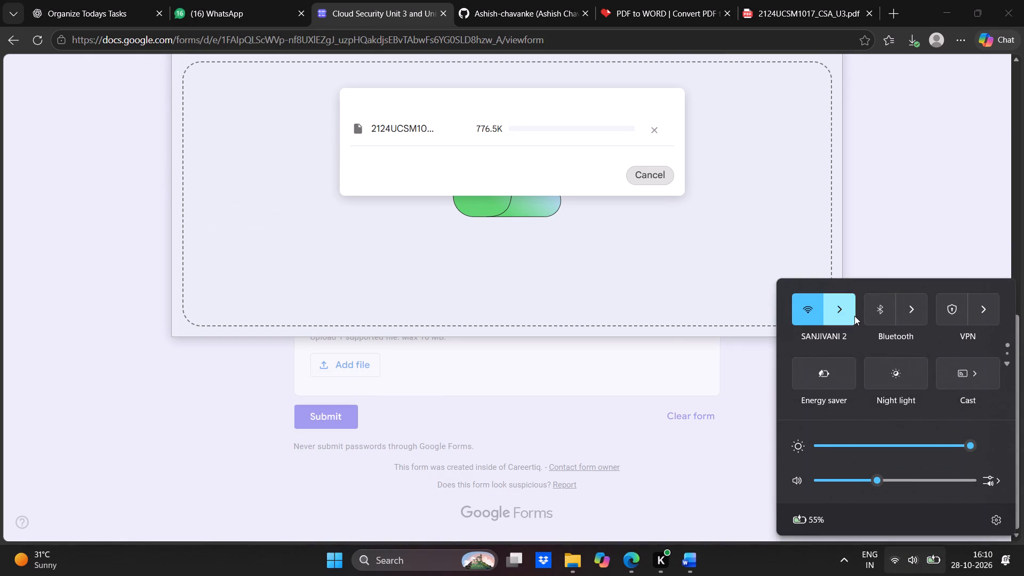
left_click(854, 316)
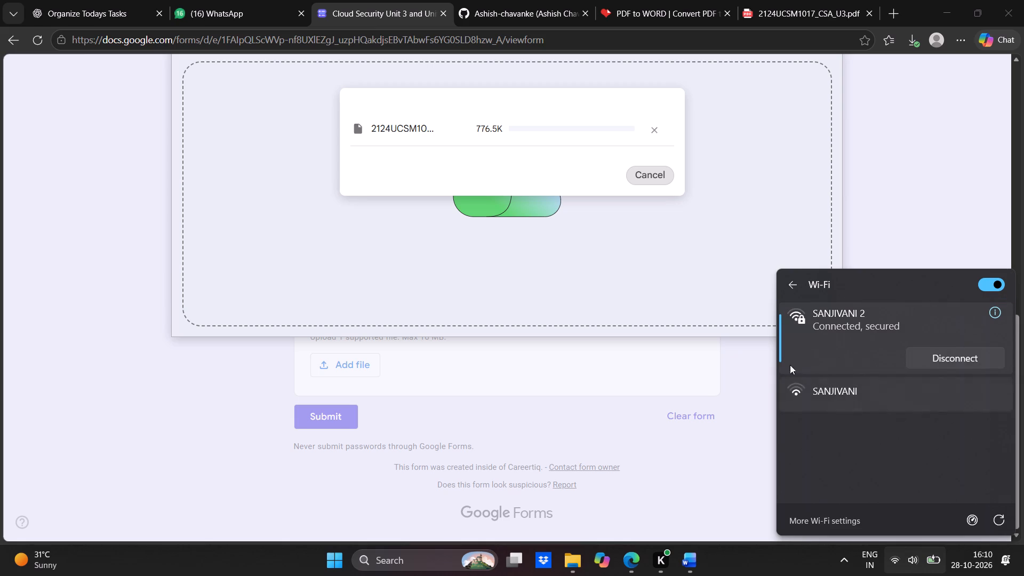
Start converting the Unit 4 Cloud Security Windows RDP PDF to Word in iLovePDF without OCR.
left_click(703, 0)
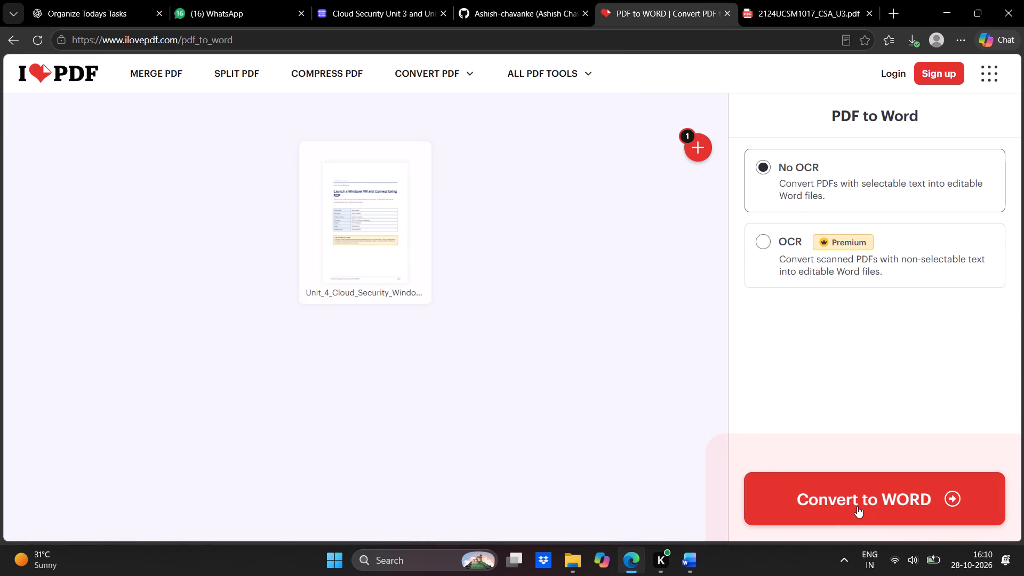
left_click_drag(856, 506, 856, 497)
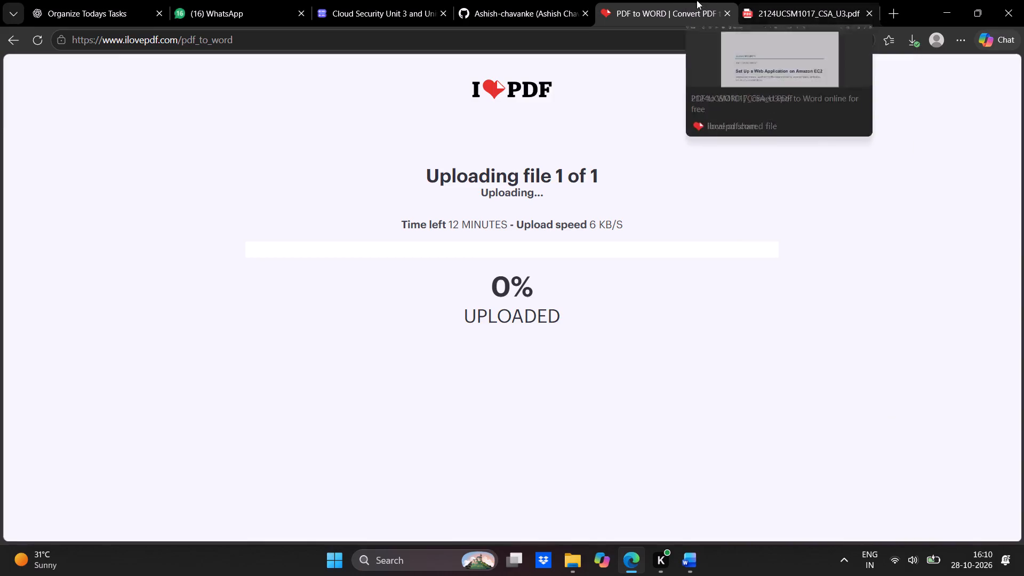
Return to the Cloud Security form and check the upload progress of the Unit 3 PDF.
left_click(532, 0)
left_click(365, 35)
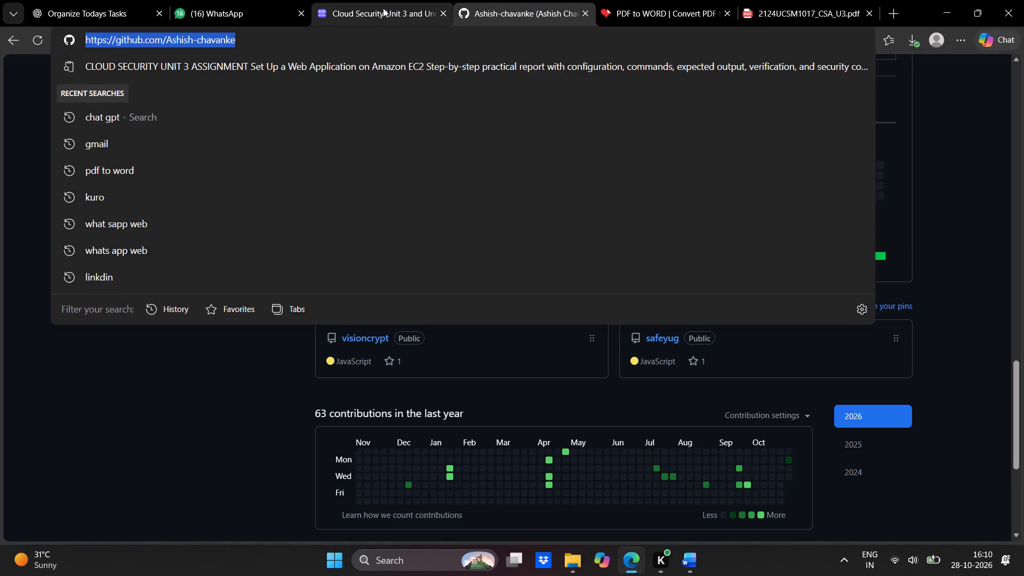
left_click(382, 8)
scroll(553, 321, "up", 1)
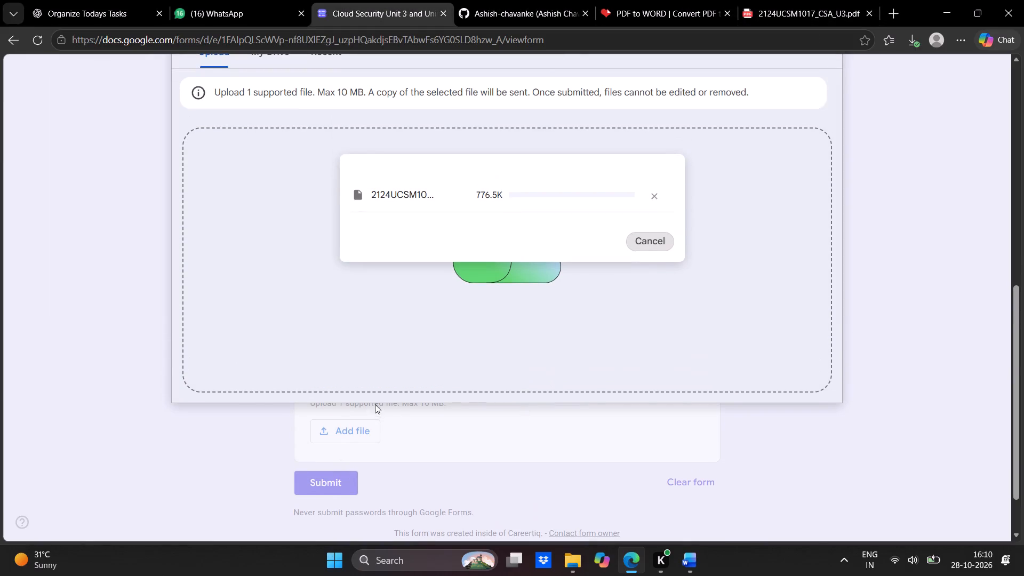
scroll(377, 393, "up", 6)
scroll(377, 393, "down", 6)
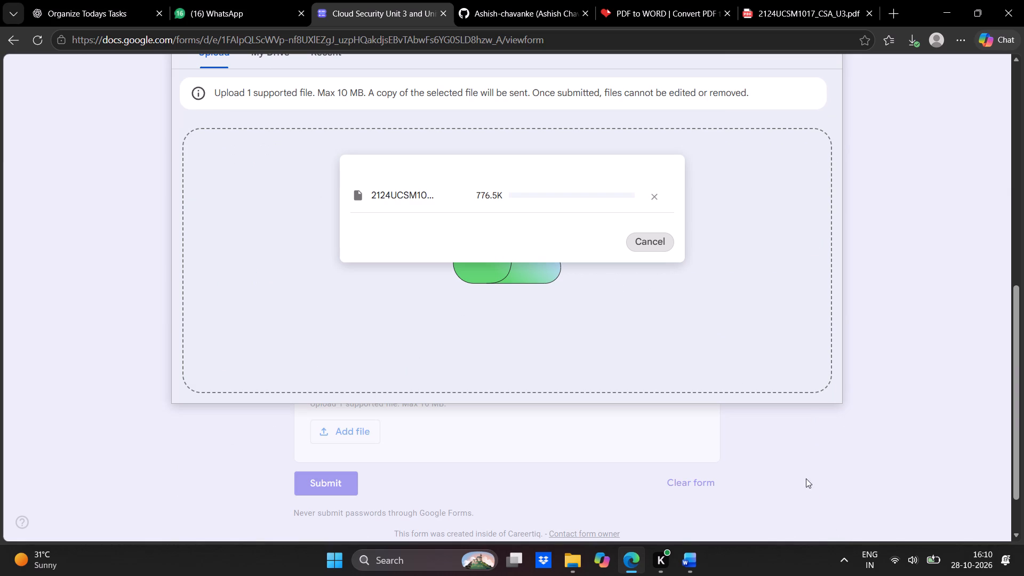
Check the Wi-Fi connection and available networks again.
left_click(890, 575)
left_click(837, 276)
left_click(851, 309)
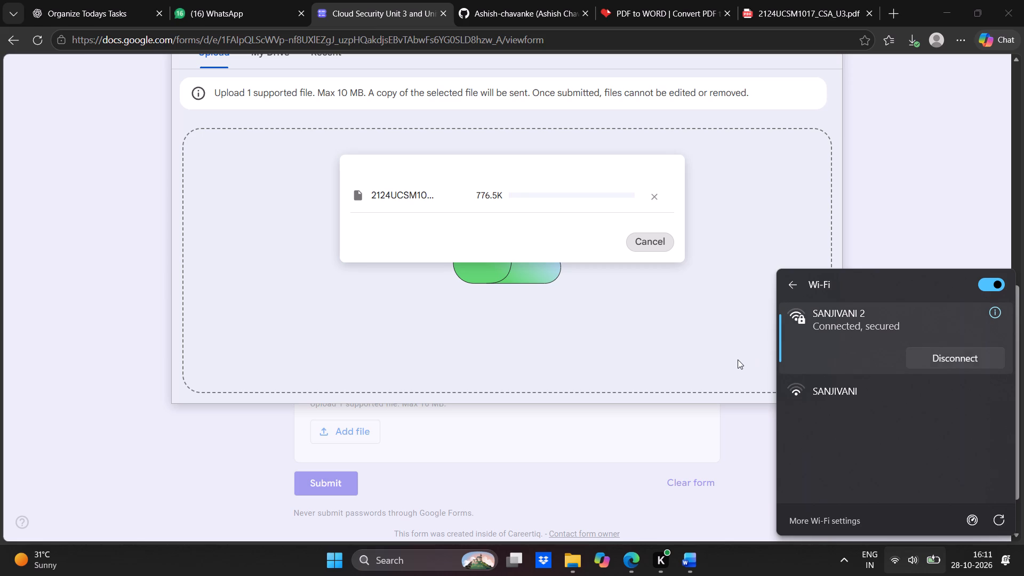
Cancel the running form upload and upload the Unit 3 PDF report again from Home's recent files.
left_click(707, 314)
left_click(647, 242)
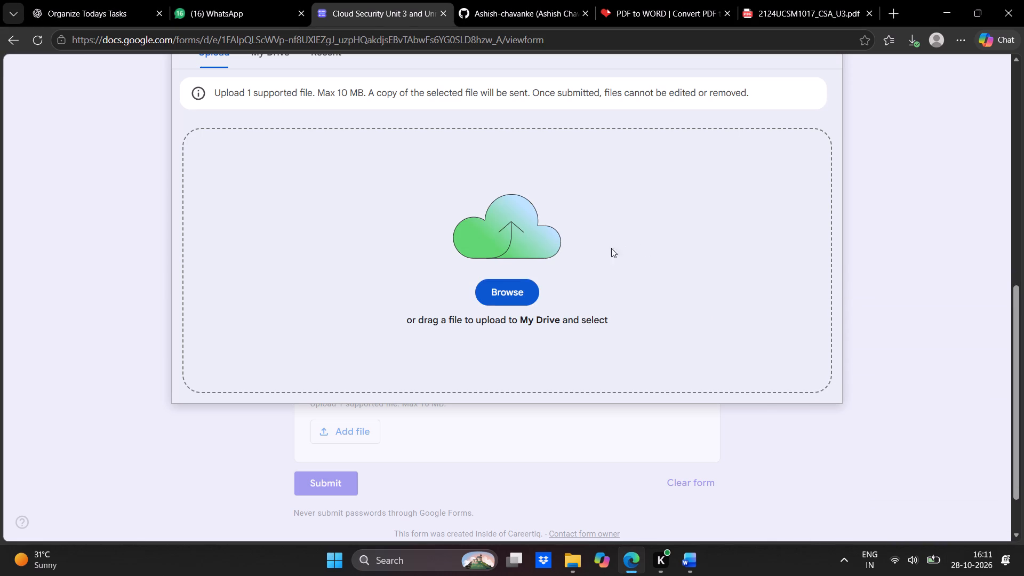
left_click(527, 293)
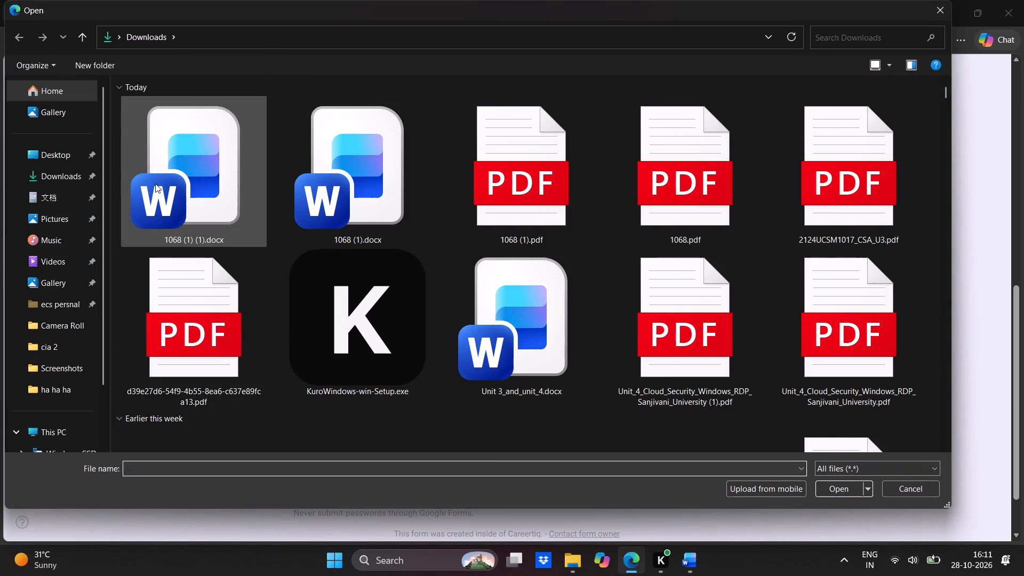
left_click(51, 98)
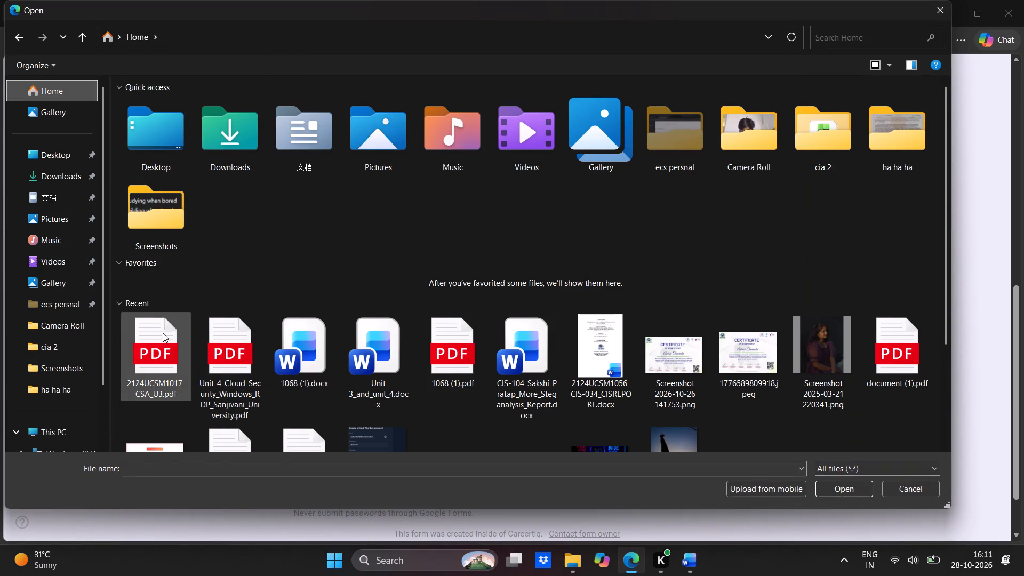
double_click(159, 333)
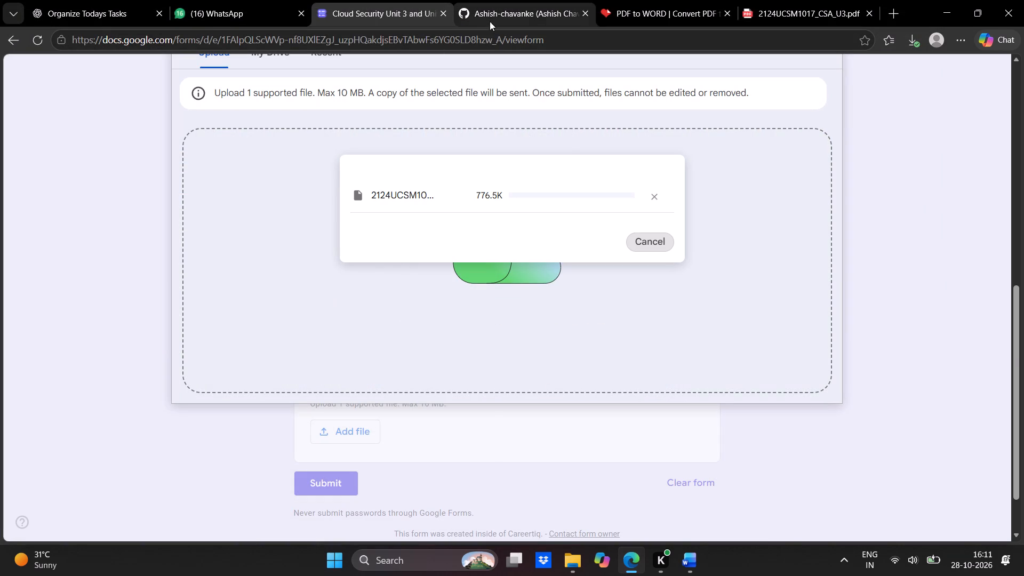
Check the upload progress of the Unit 4 PDF in the iLovePDF converter.
left_click(497, 19)
left_click(641, 0)
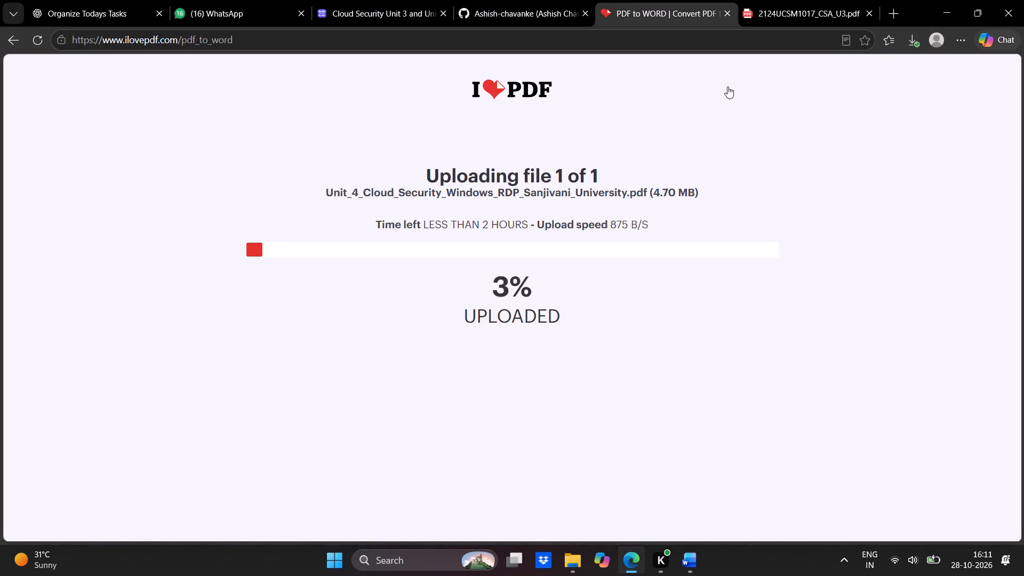
Restart the Wi-Fi by turning it off and back on.
left_click(885, 564)
left_click_drag(875, 560, 871, 554)
left_click(895, 559)
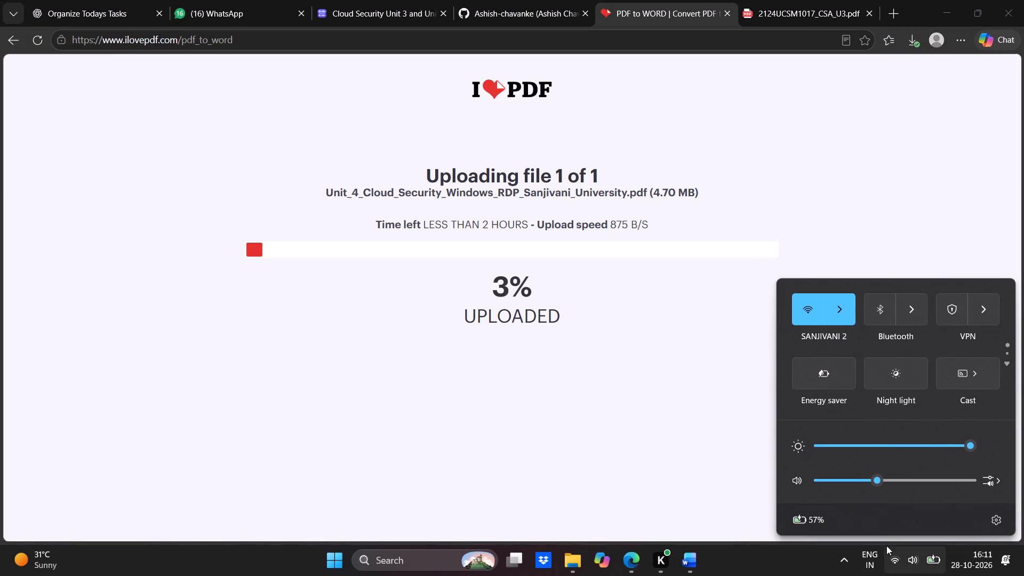
left_click_drag(845, 310, 845, 318)
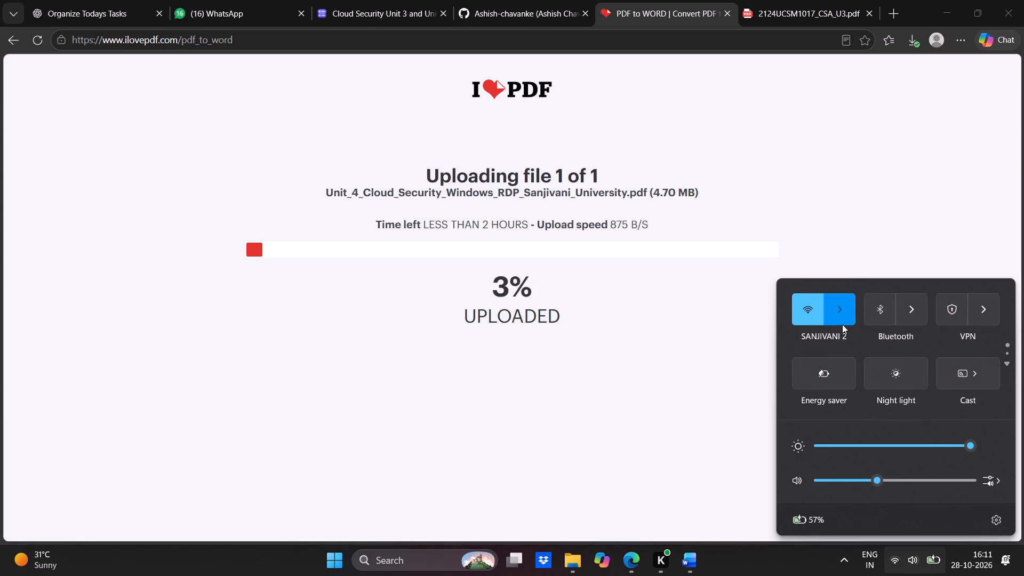
left_click_drag(833, 308, 834, 303)
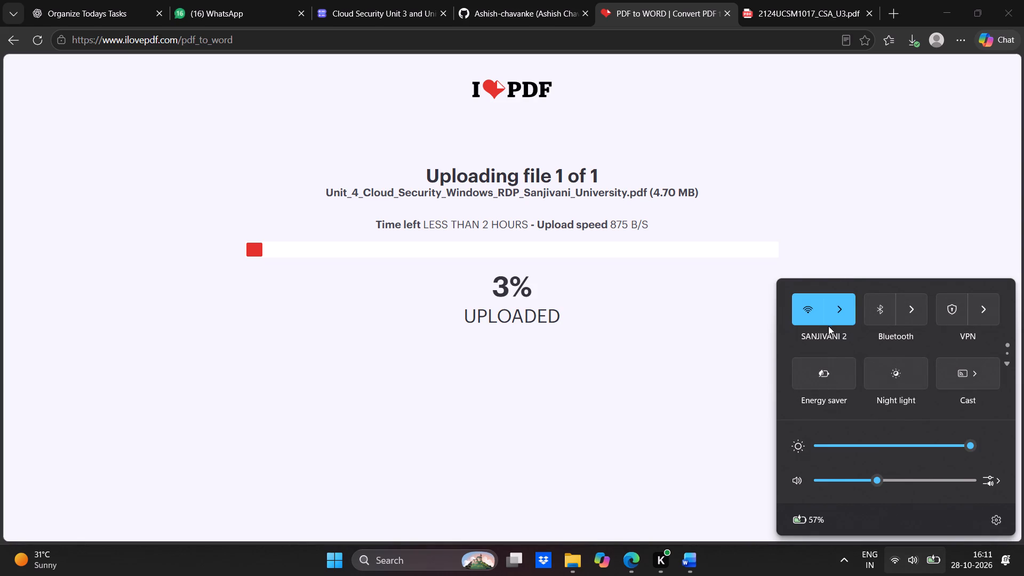
left_click(828, 325)
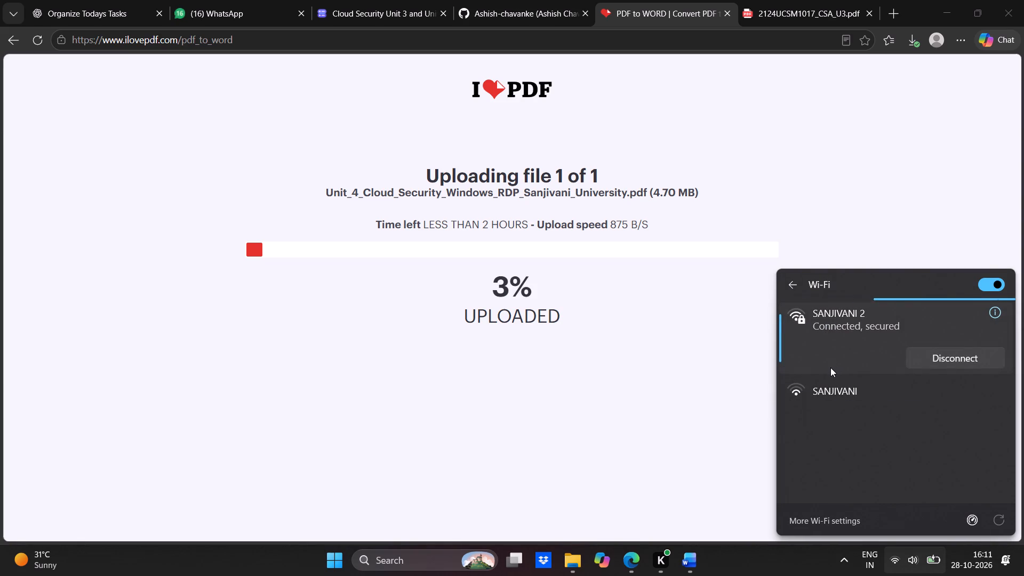
left_click(995, 279)
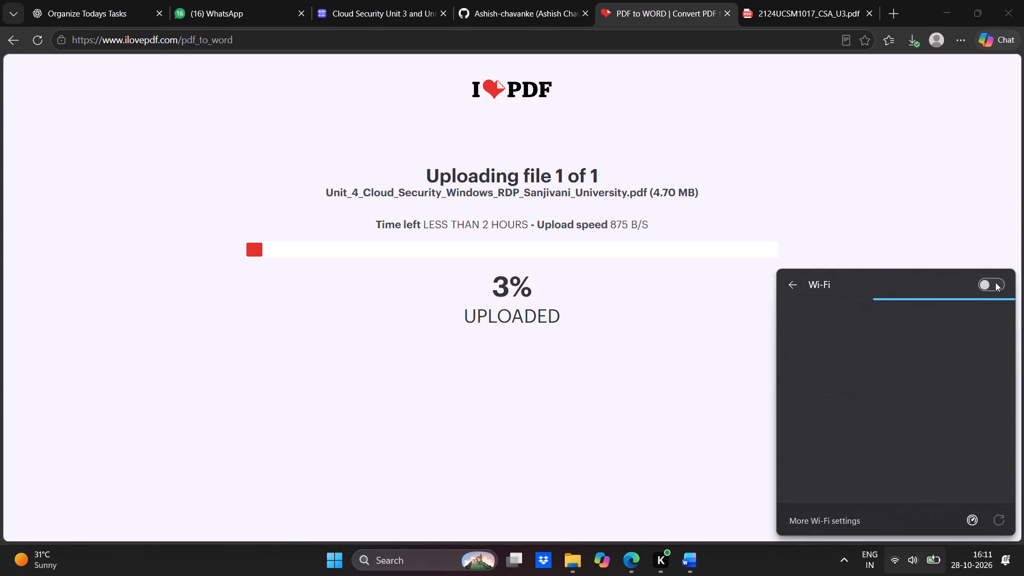
left_click(995, 282)
left_click(993, 283)
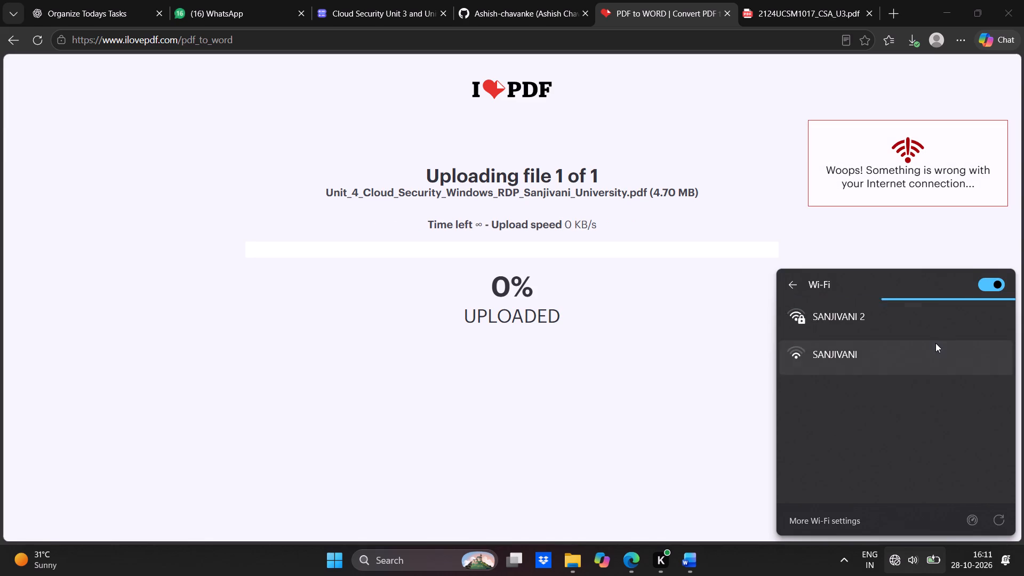
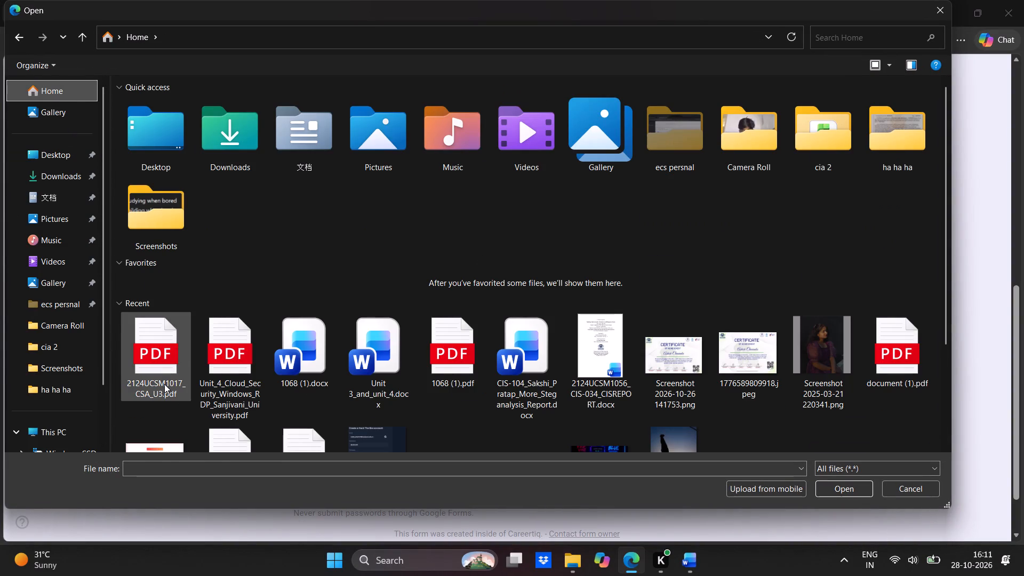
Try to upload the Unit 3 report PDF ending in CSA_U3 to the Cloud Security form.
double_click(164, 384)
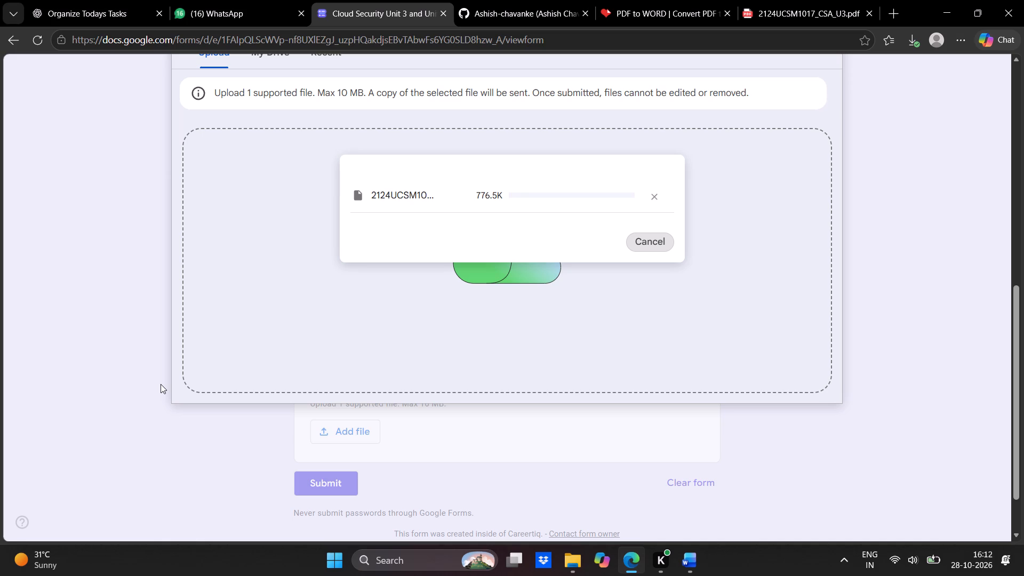
Reload the Cloud Security Unit 3 and Unit 4 form page.
scroll(161, 384, "up", 1)
left_click(42, 44)
Check the upload progress of the Unit 4 Cloud Security PDF in the iLovePDF PDF to Word converter.
left_click(620, 0)
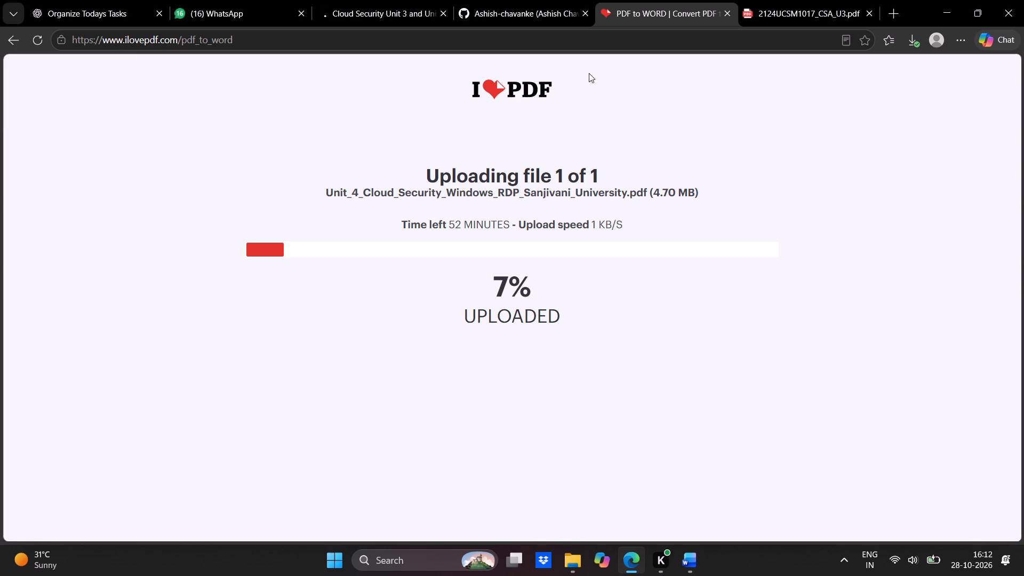
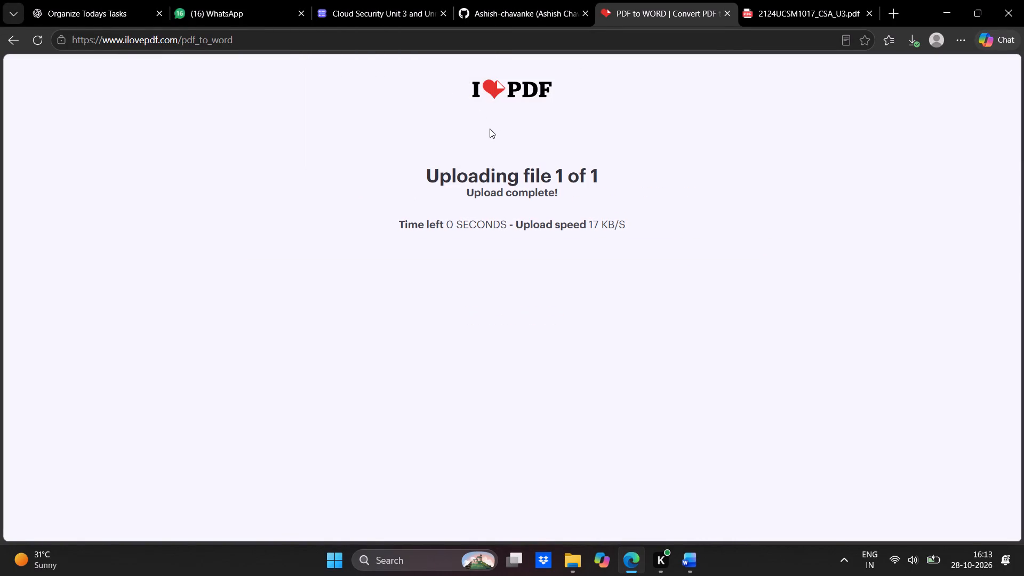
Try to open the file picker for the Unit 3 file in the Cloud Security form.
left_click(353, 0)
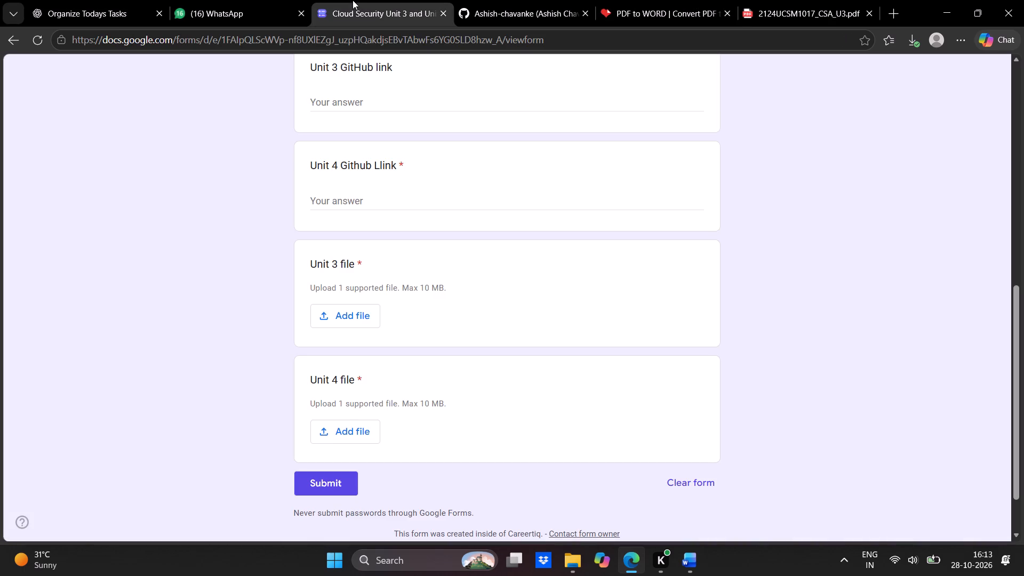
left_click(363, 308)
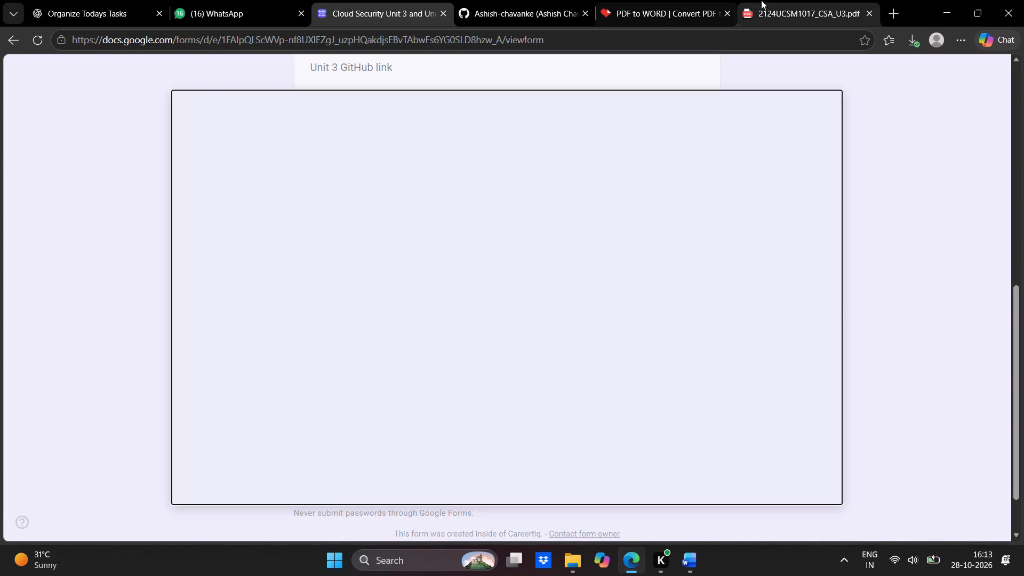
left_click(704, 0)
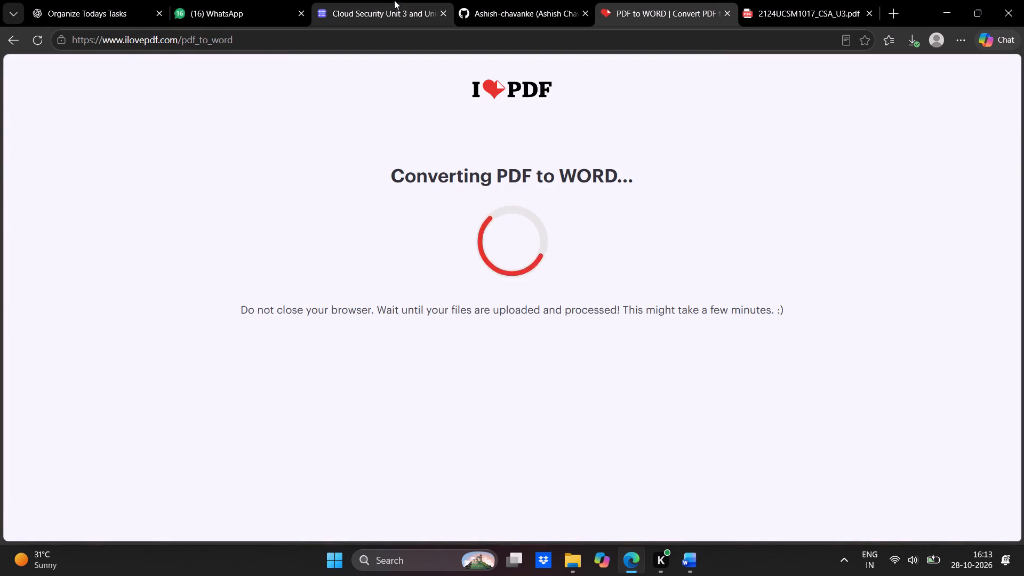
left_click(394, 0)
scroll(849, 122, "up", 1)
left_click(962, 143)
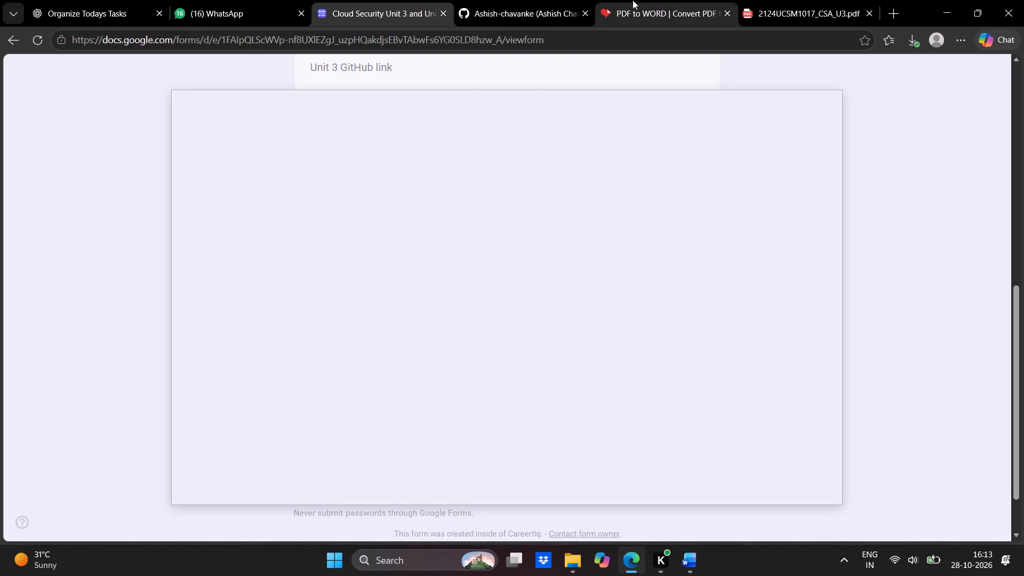
Download the converted Unit 4 Word document from iLovePDF and open it in Word with editing enabled.
left_click(633, 0)
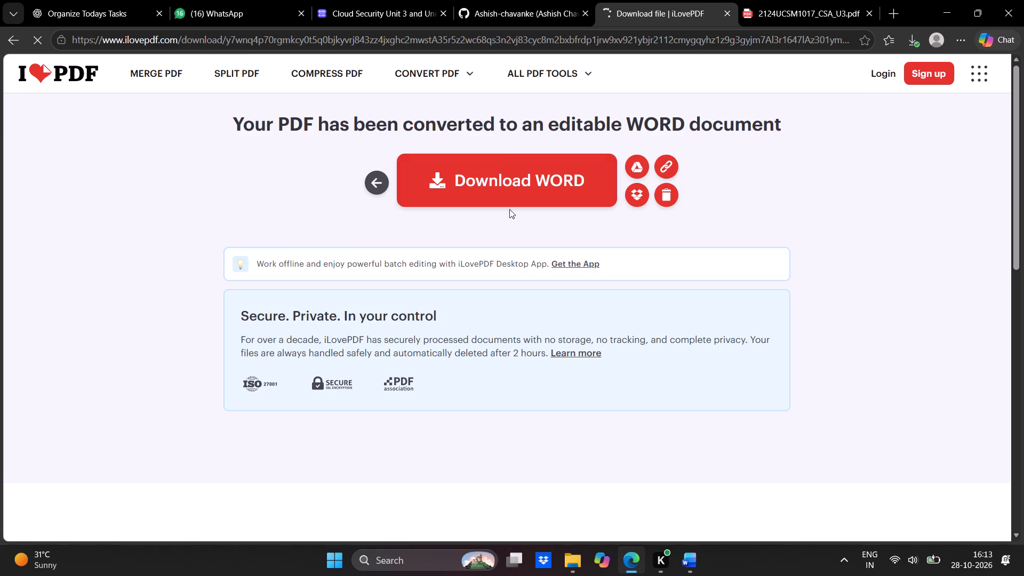
left_click(521, 186)
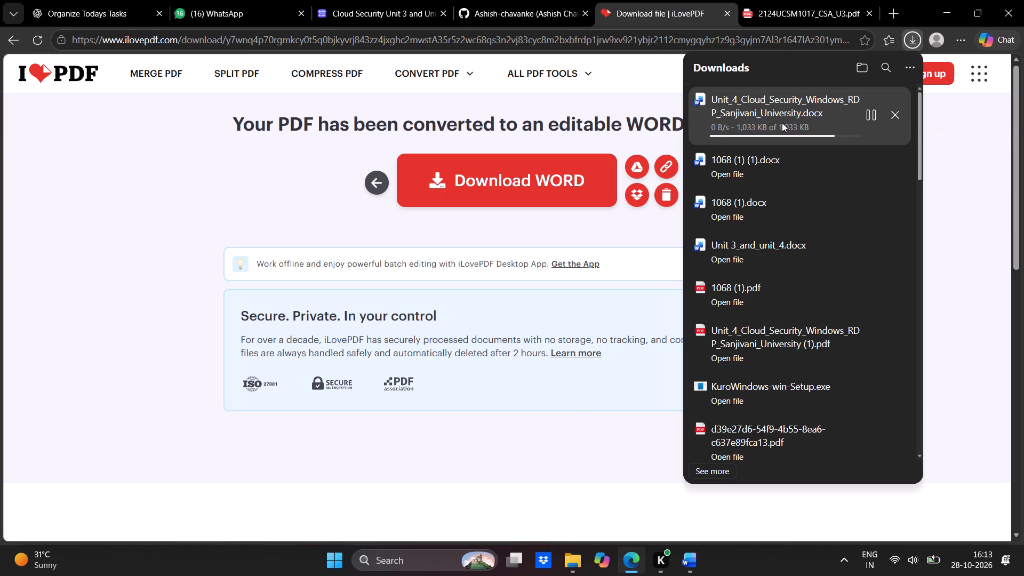
left_click(740, 127)
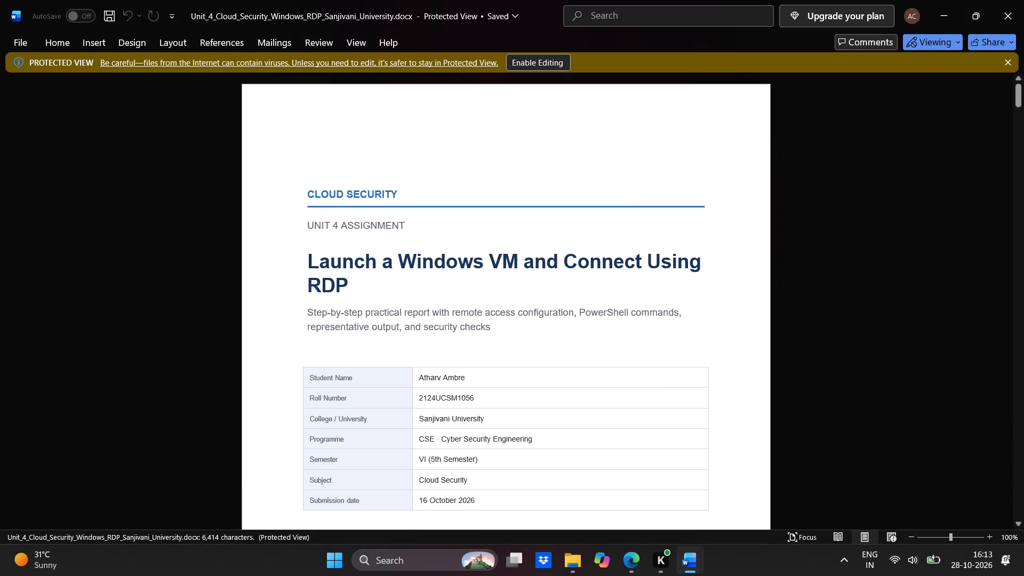
left_click(541, 56)
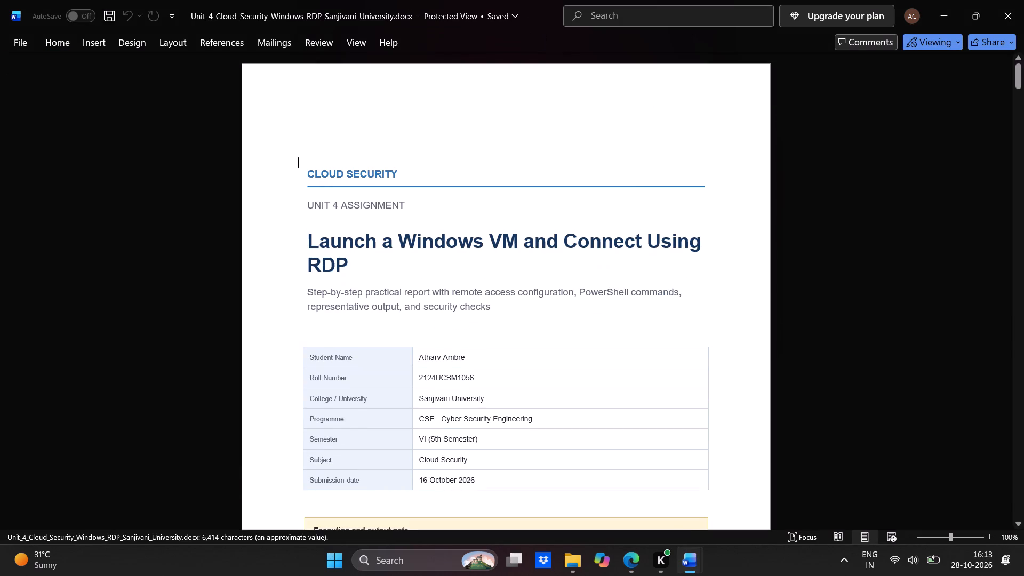
Replace the student name in the Unit 4 cover page table with the submitting student's full name.
scroll(508, 354, "down", 1)
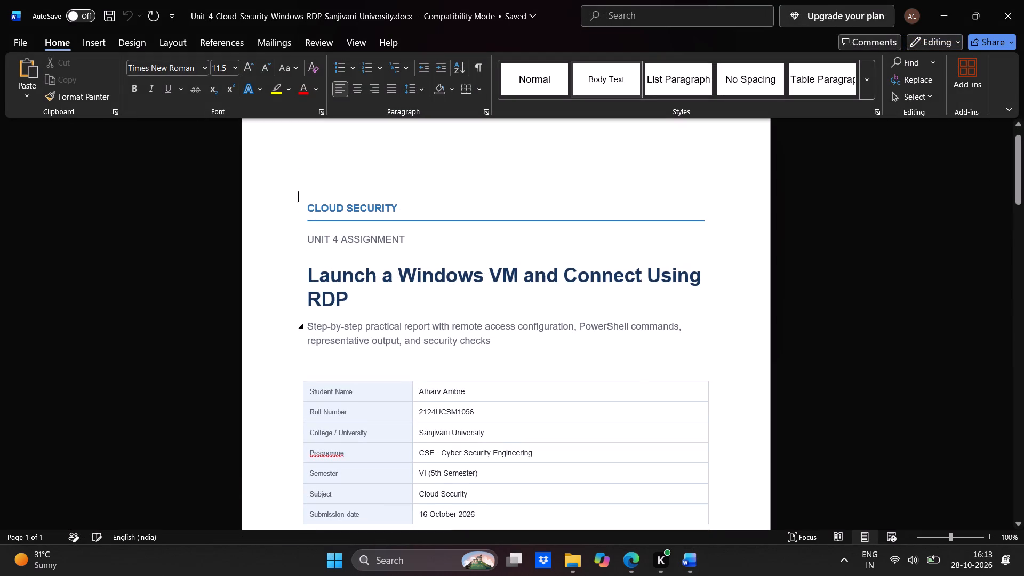
double_click(474, 384)
key("BackSpace")
key("BackSpace")
key("BackSpace")
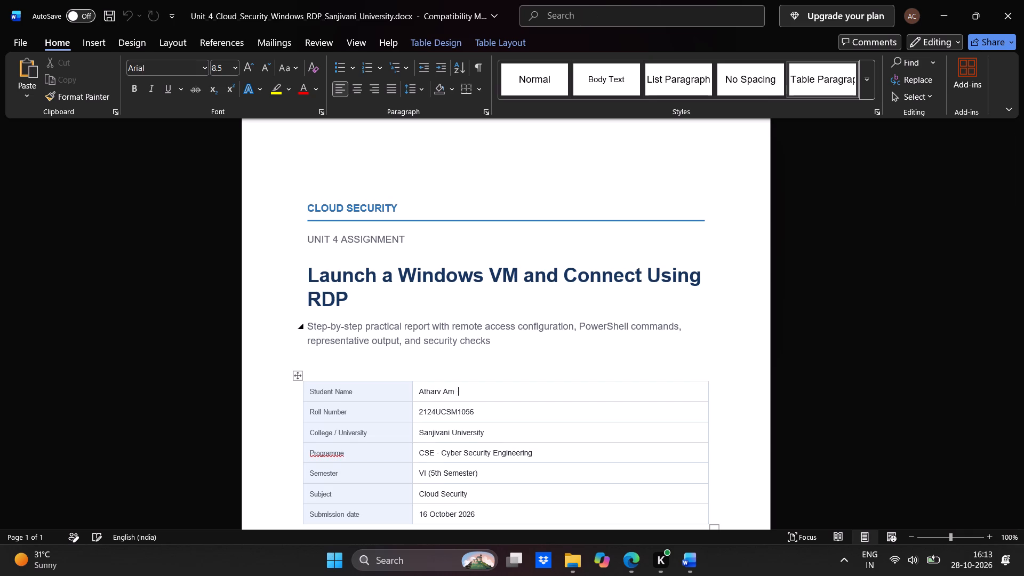
key("BackSpace")
key("BackSpace")
key("BackSpace")
key("BackSpace")
key("BackSpace")
key("BackSpace")
key("BackSpace")
key("BackSpace")
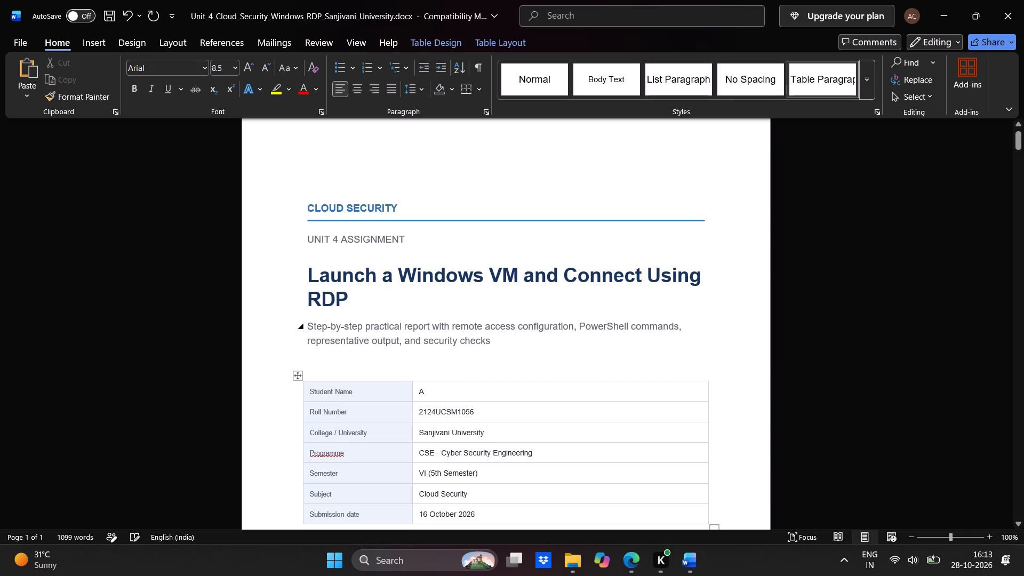
type("shish")
key("space")
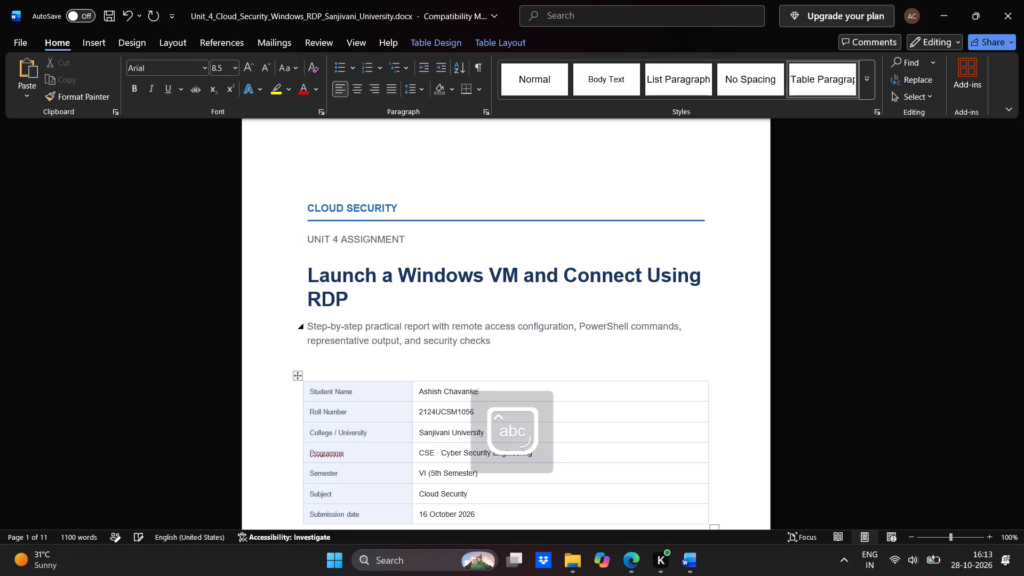
left_click(442, 392)
key("BackSpace")
Change the last two digits of the roll number in the cover page table to 17.
left_click(449, 417)
left_click(483, 415)
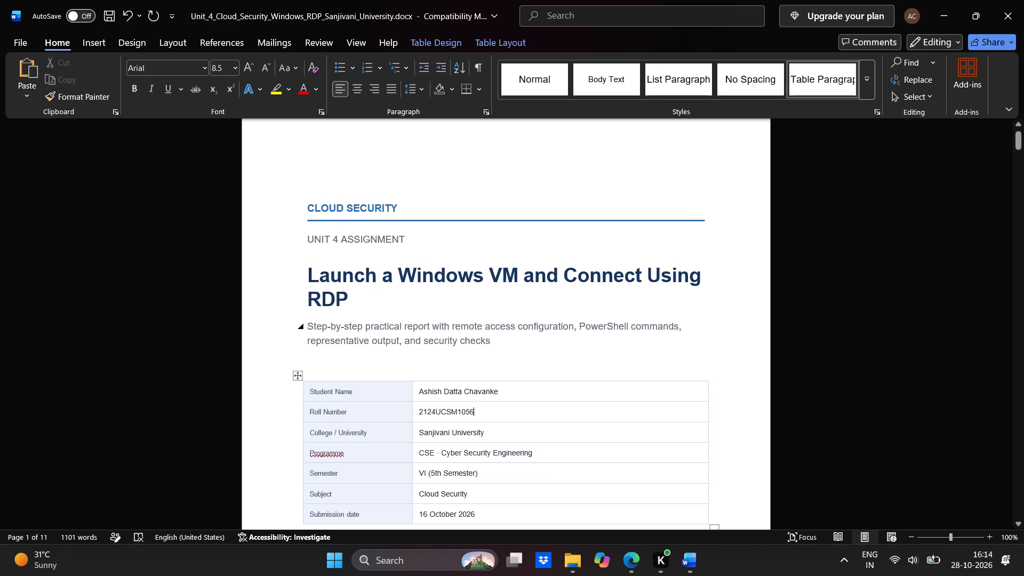
key("BackSpace")
key("BackSpace")
type("17")
Set the submission date in the cover page table to 28 October 2026.
scroll(476, 475, "down", 2)
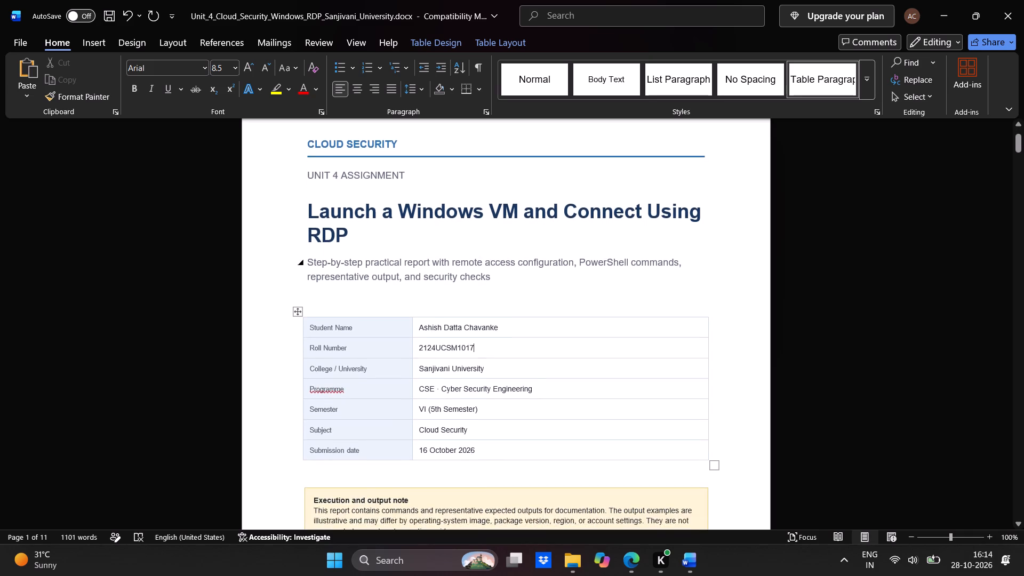
scroll(483, 459, "down", 2)
left_click(429, 387)
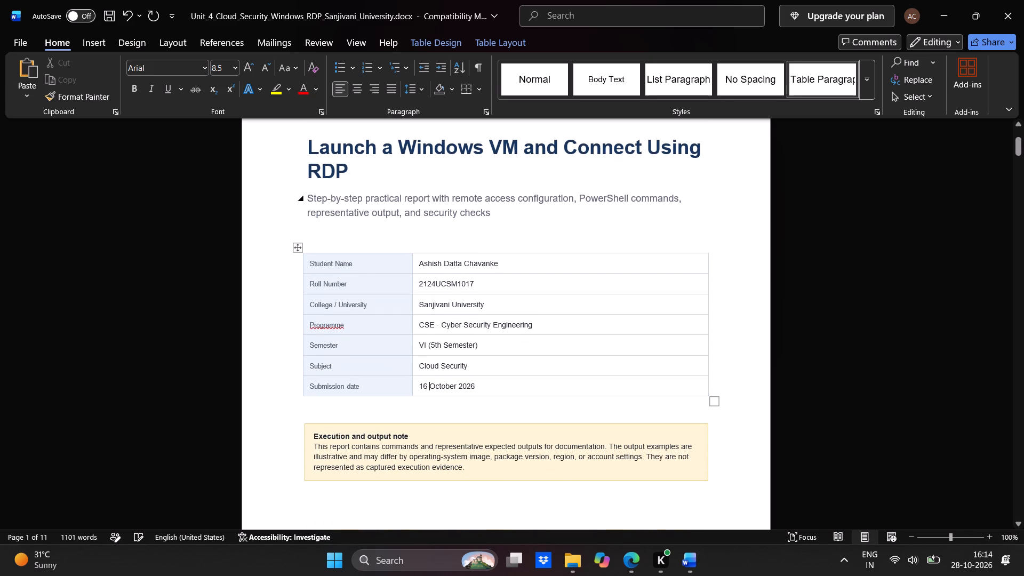
key("BackSpace")
key("BackSpace")
key("BackSpace")
type("28")
key("space")
Replace the old student name in the first page's footer with the submitting student's name.
scroll(542, 402, "down", 11)
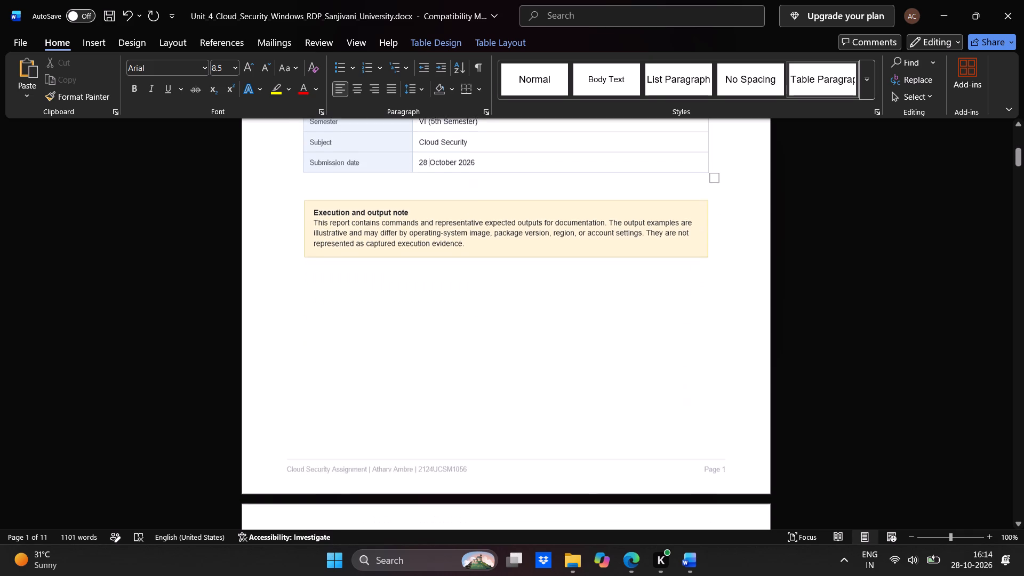
scroll(546, 366, "down", 2)
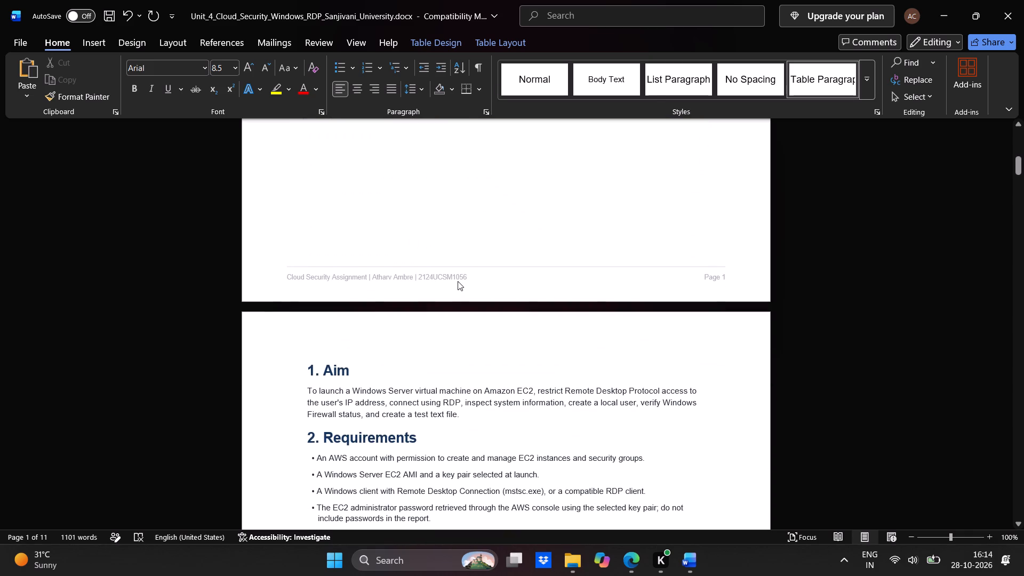
double_click(455, 274)
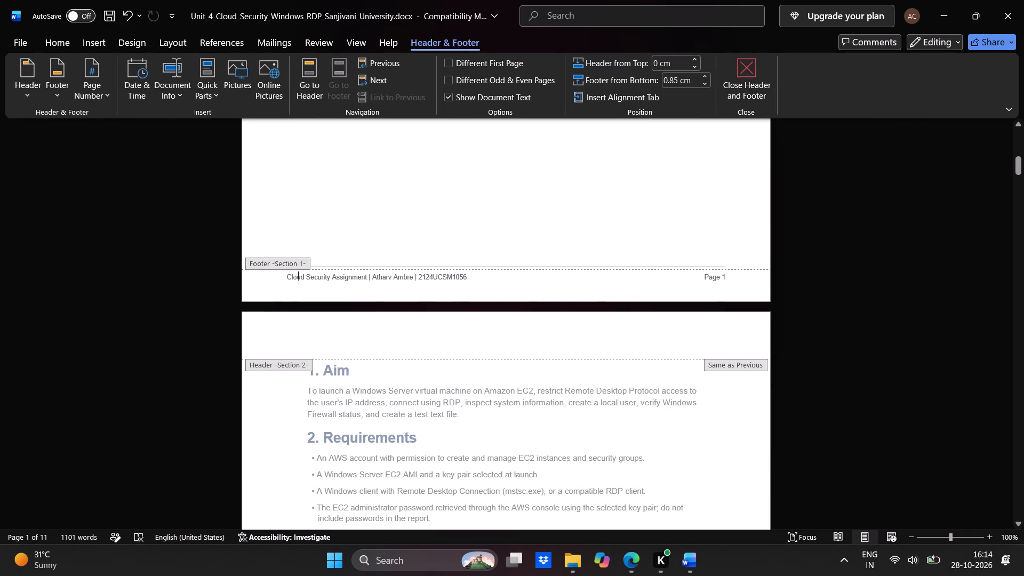
left_click_drag(471, 281, 427, 281)
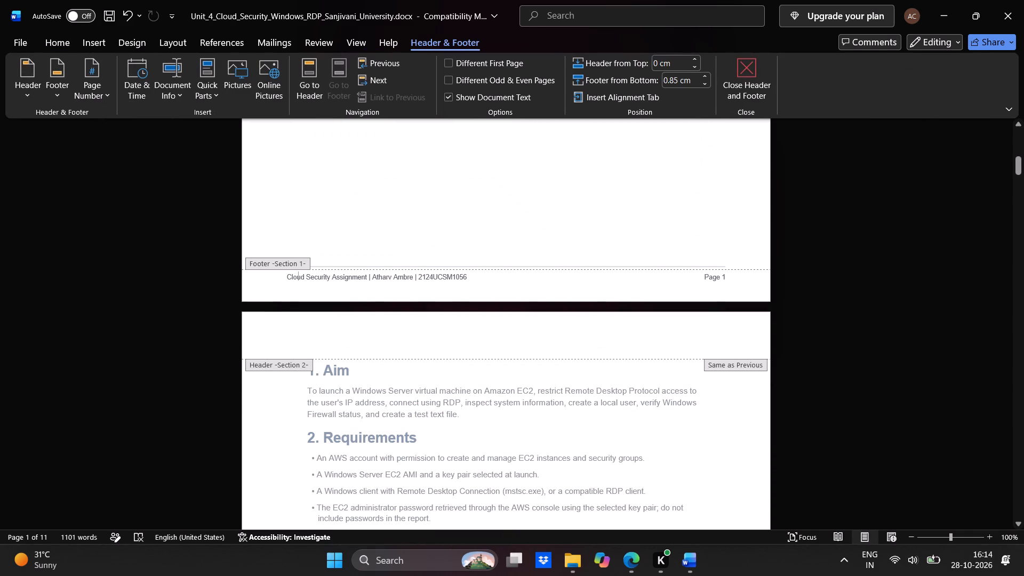
left_click(410, 275)
key("Right")
key("BackSpace")
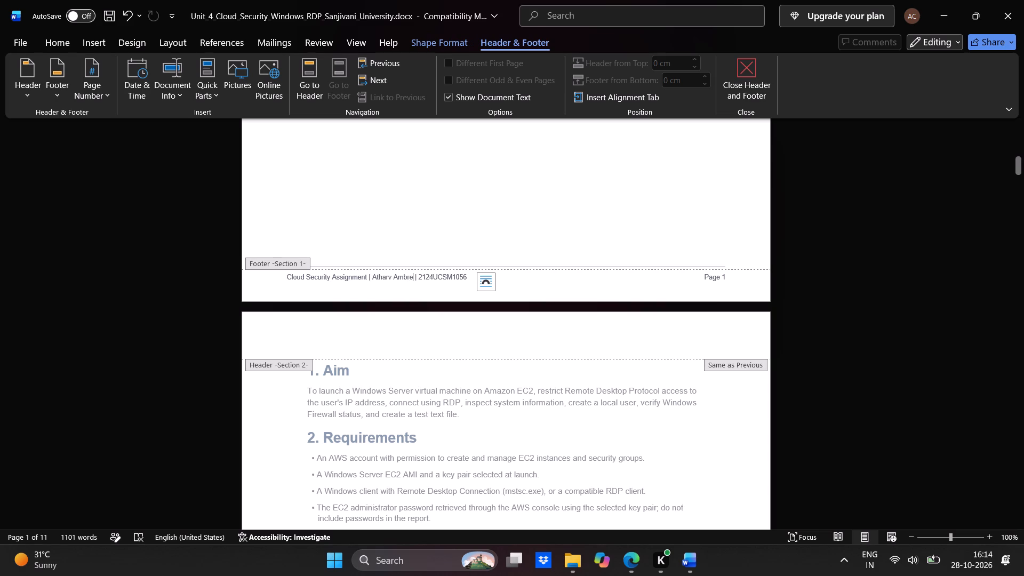
key("BackSpace")
key("BackSpace")
key("BackSpace")
key("BackSpace")
key("BackSpace")
key("BackSpace")
key("BackSpace")
key("BackSpace")
key("BackSpace")
key("BackSpace")
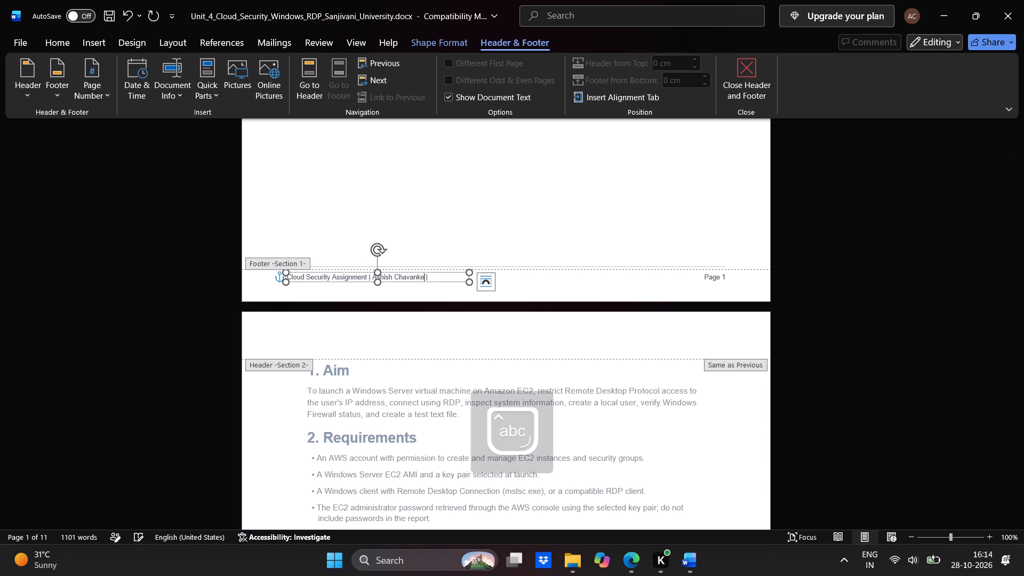
Enlarge the first page's footer text box to make room for the roll number after the name.
left_click(441, 279)
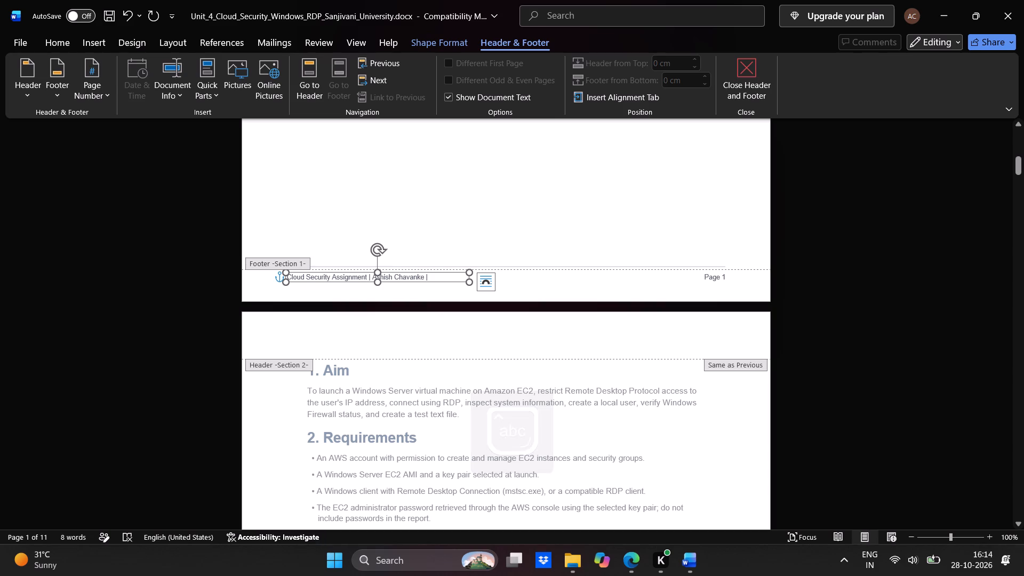
left_click(441, 278)
left_click(439, 277)
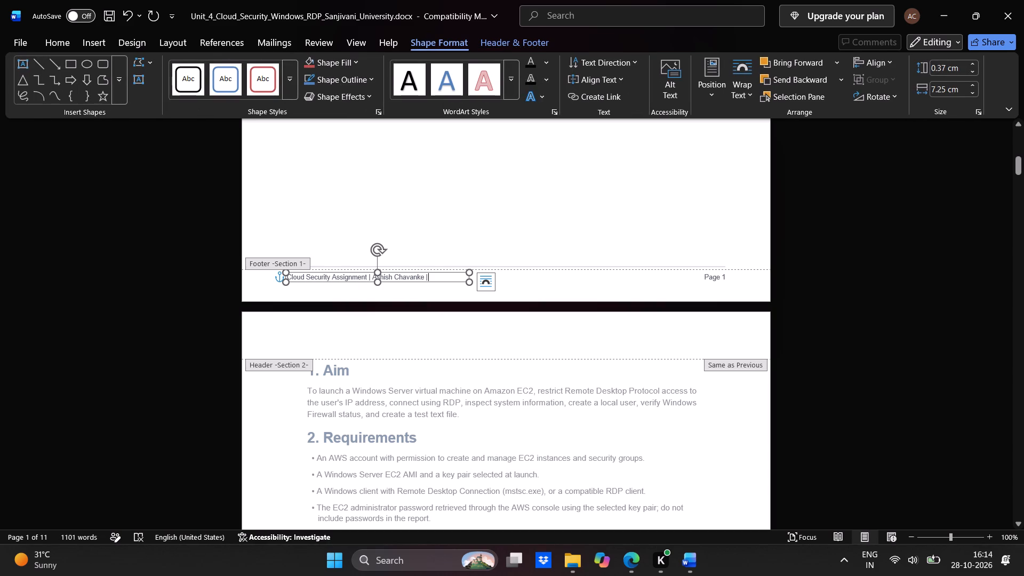
key("Right")
key("Right")
key("Right")
key("Right")
key("Right")
key("Right")
key("Right")
key("Right")
key("Right")
key("Right")
key("Right")
key("Right")
key("Right")
key("Right")
key("Right")
key("Right")
key("Right")
key("Right")
key("Right")
key("Right")
left_click_drag(471, 285, 517, 300)
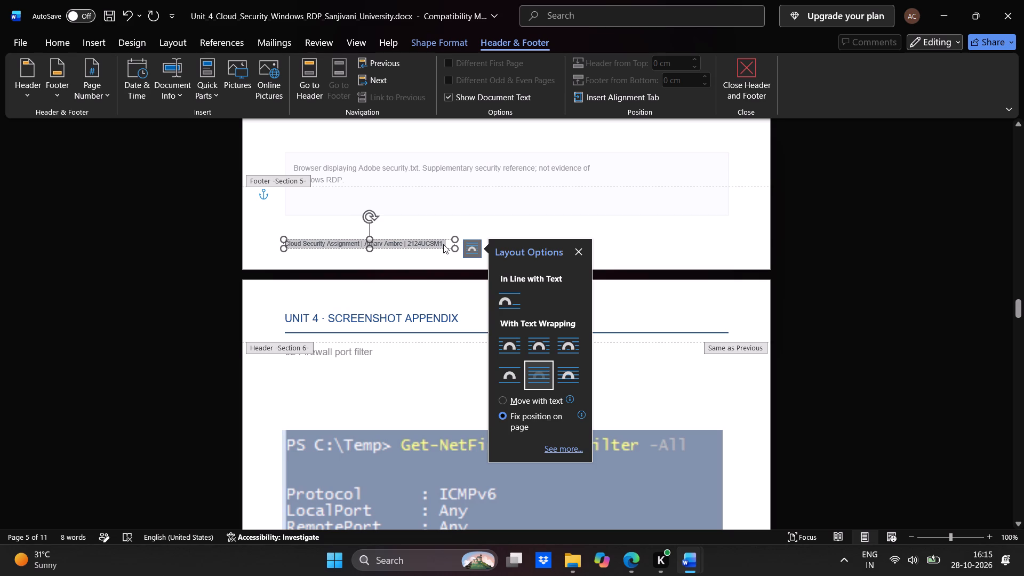
Delete the Section 5 footer text box containing the old student name and roll number.
left_click(443, 243)
left_click(447, 250)
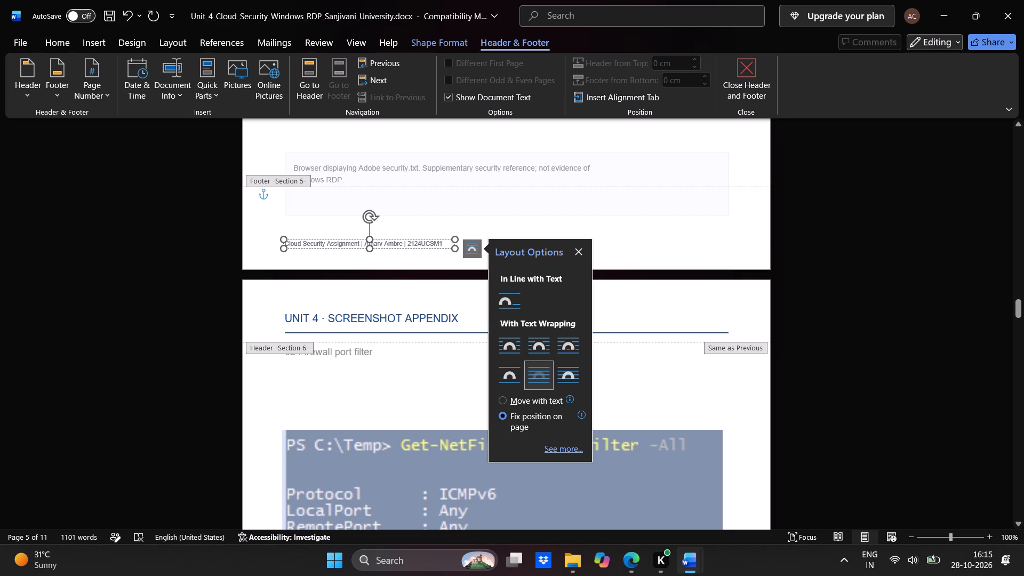
key("Delete")
scroll(443, 244, "up", 3)
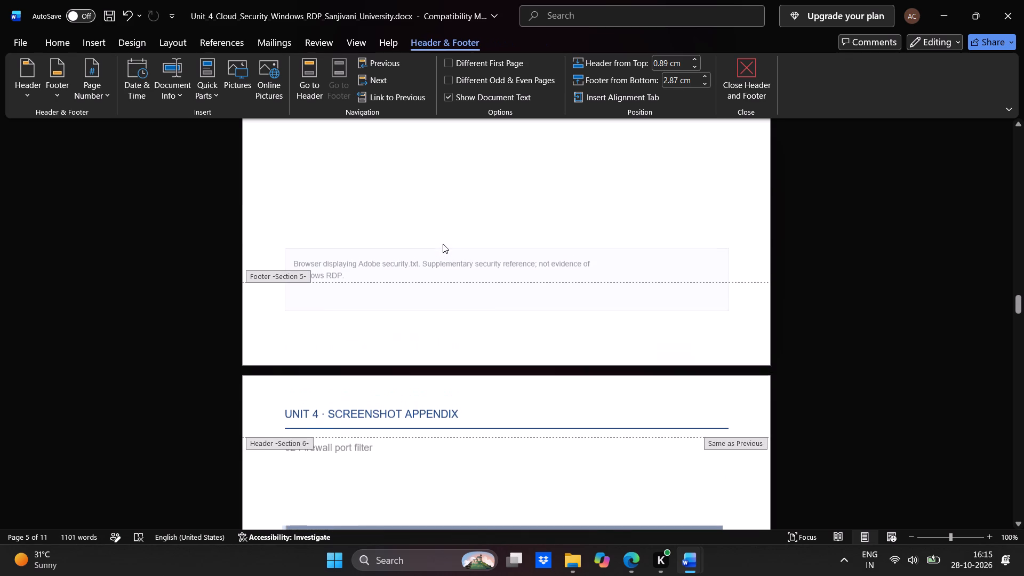
scroll(422, 311, "down", 16)
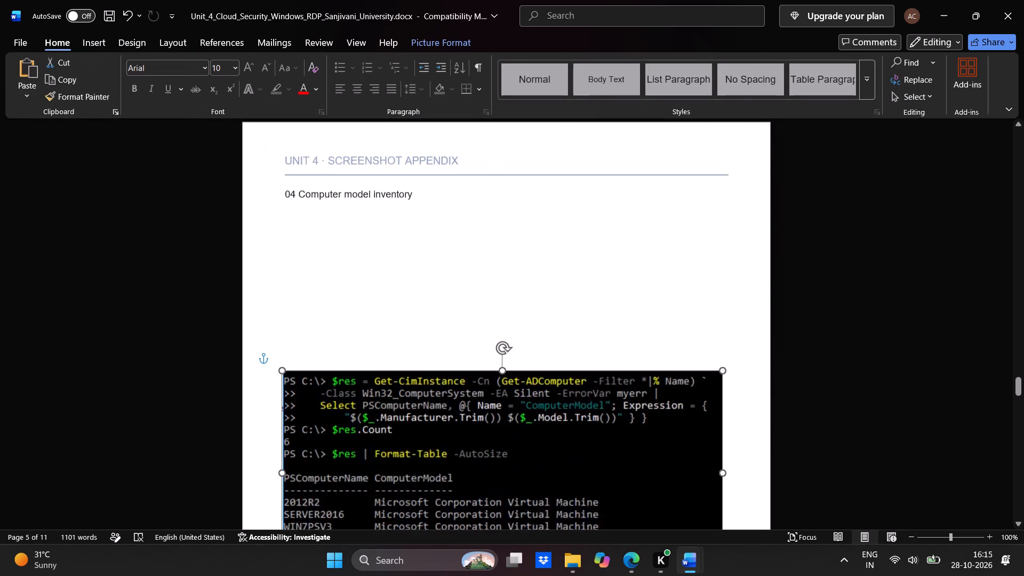
Review the remaining Unit 4 Screenshot Appendix pages through the last page, checking for leftover footer details.
scroll(405, 320, "up", 13)
scroll(511, 326, "down", 7)
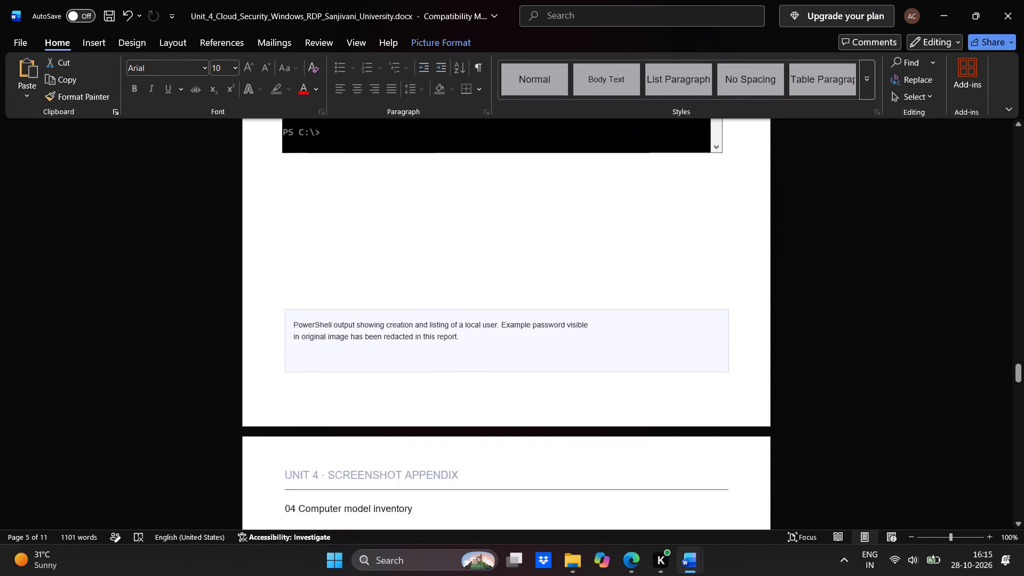
scroll(508, 294, "down", 20)
scroll(508, 294, "down", 10)
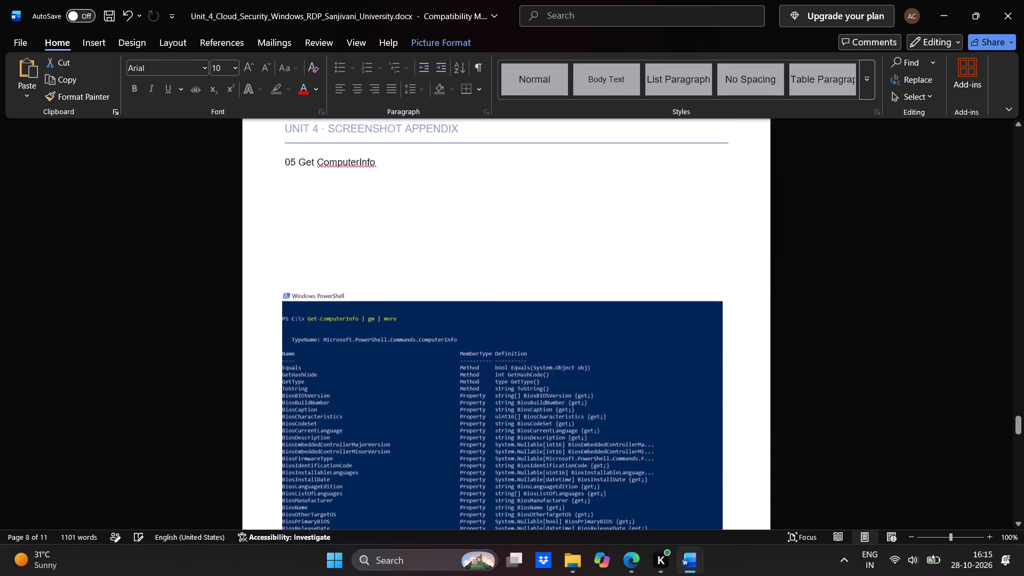
scroll(514, 283, "down", 20)
scroll(514, 283, "down", 16)
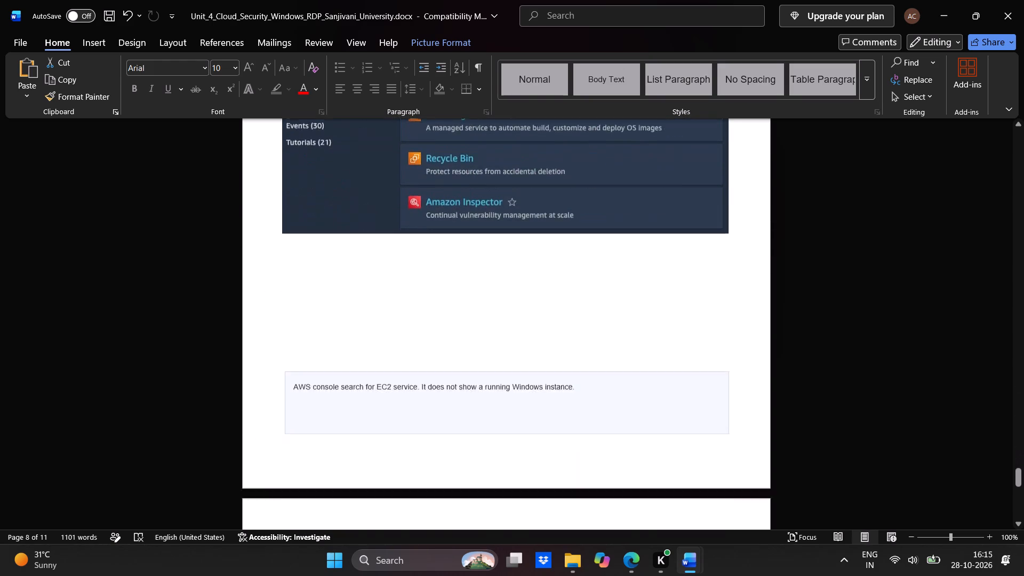
scroll(514, 283, "down", 16)
scroll(514, 283, "down", 12)
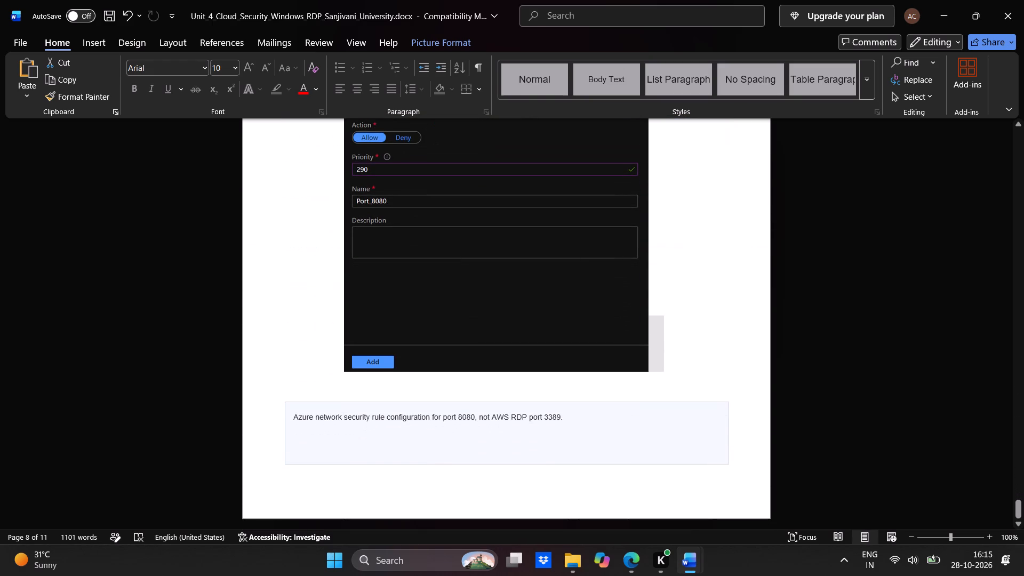
scroll(514, 281, "down", 11)
scroll(514, 281, "up", 6)
scroll(514, 281, "down", 8)
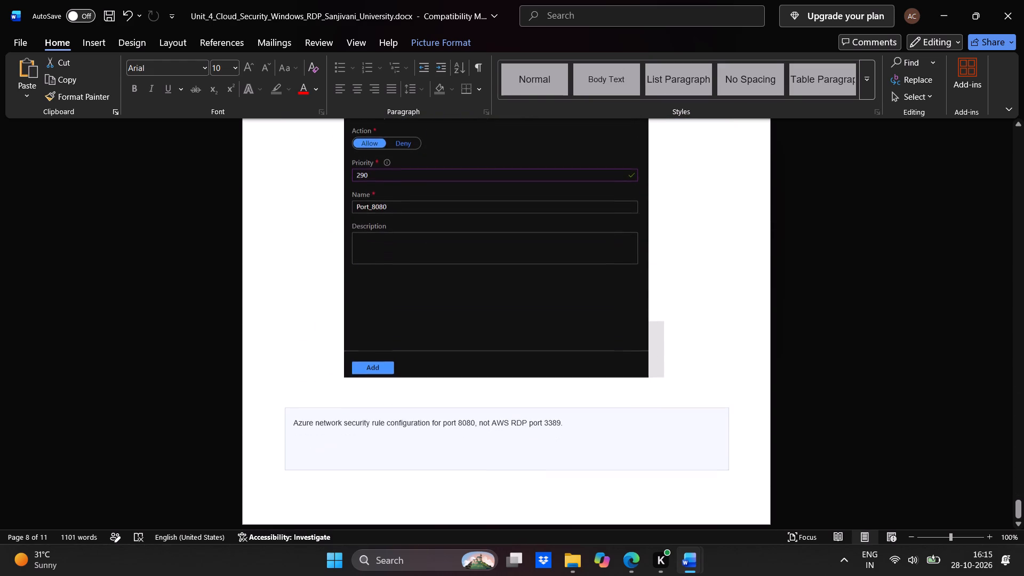
scroll(514, 281, "down", 5)
scroll(514, 281, "up", 8)
scroll(514, 281, "down", 15)
scroll(468, 233, "up", 6)
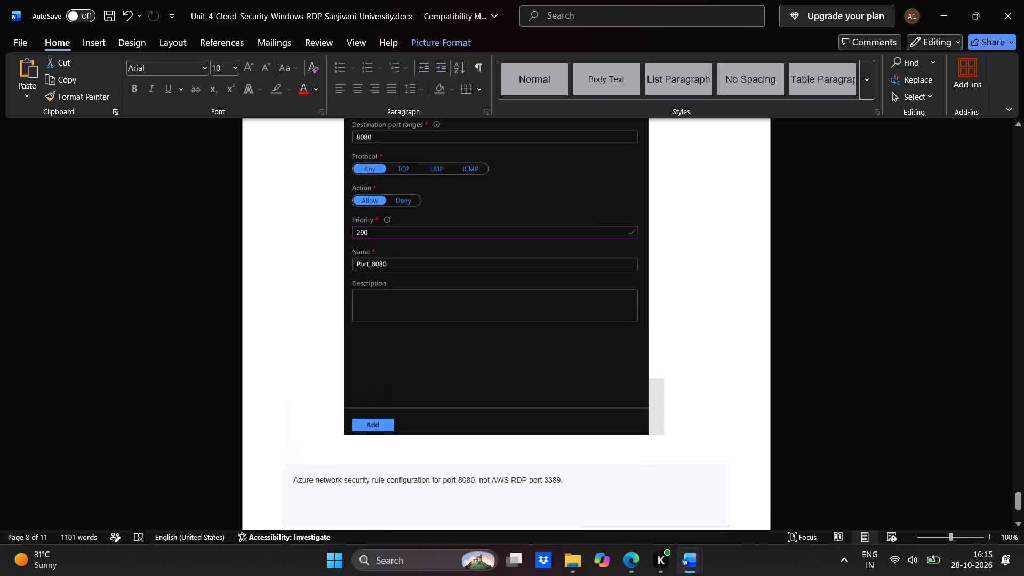
scroll(467, 212, "up", 12)
scroll(467, 195, "down", 1)
scroll(467, 195, "up", 8)
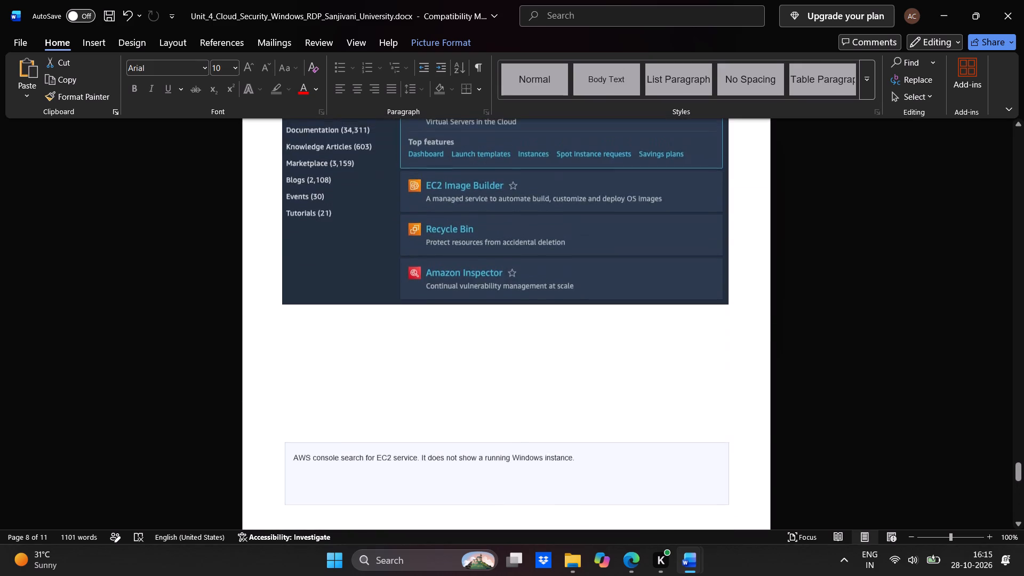
scroll(466, 195, "up", 6)
middle_click(466, 195)
scroll(466, 195, "up", 9)
scroll(466, 195, "up", 15)
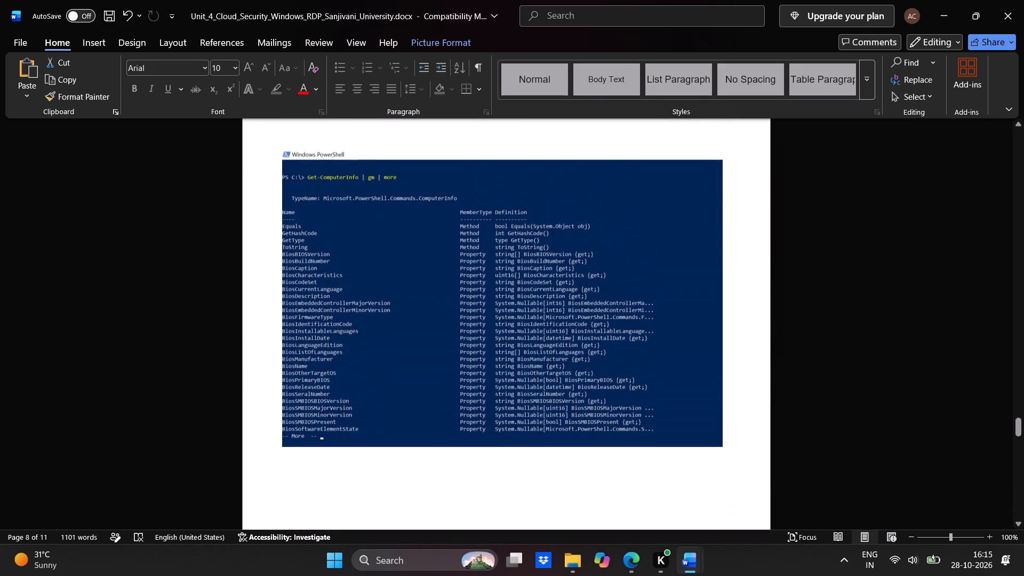
scroll(466, 195, "up", 20)
scroll(459, 198, "up", 7)
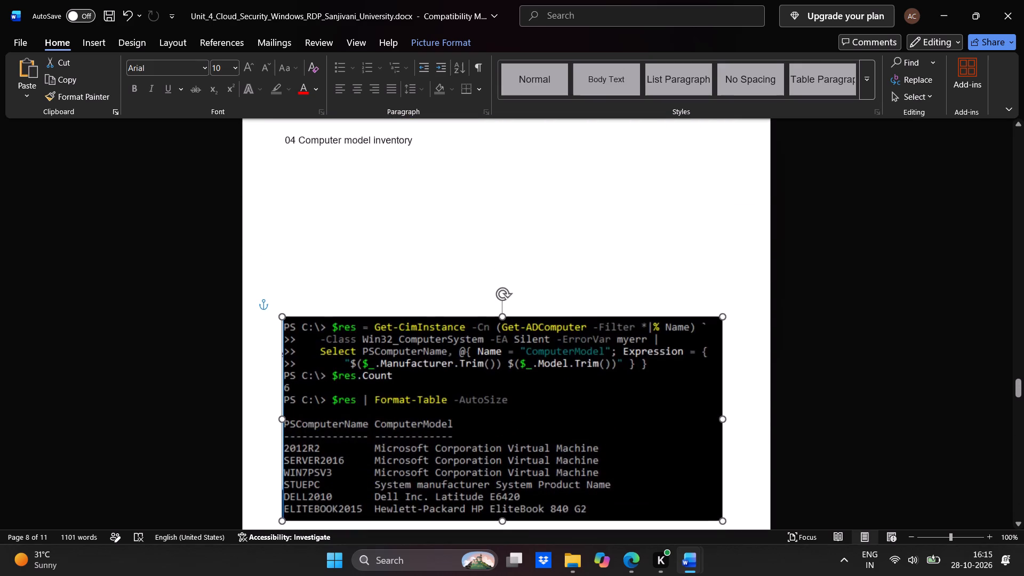
scroll(459, 197, "up", 8)
Export the Unit 4 Cloud Security report as a PDF in the Downloads folder.
left_click(26, 35)
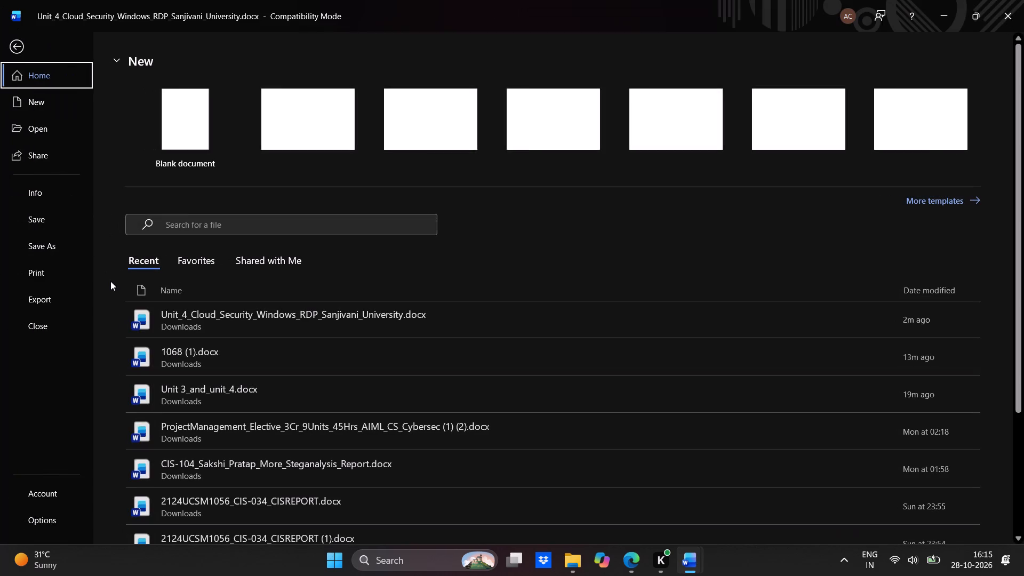
left_click(81, 301)
left_click(397, 194)
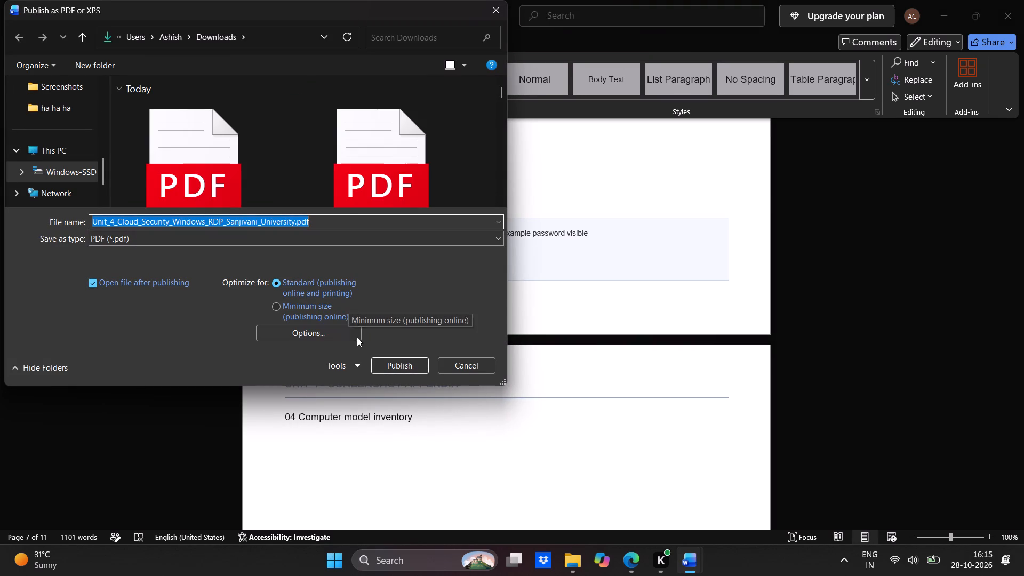
Decline replacing the existing PDF and publish the report as Unit_4_Cloud_Security17_Windows_RDP_Sanjivani_University.pdf in Downloads.
left_click(380, 358)
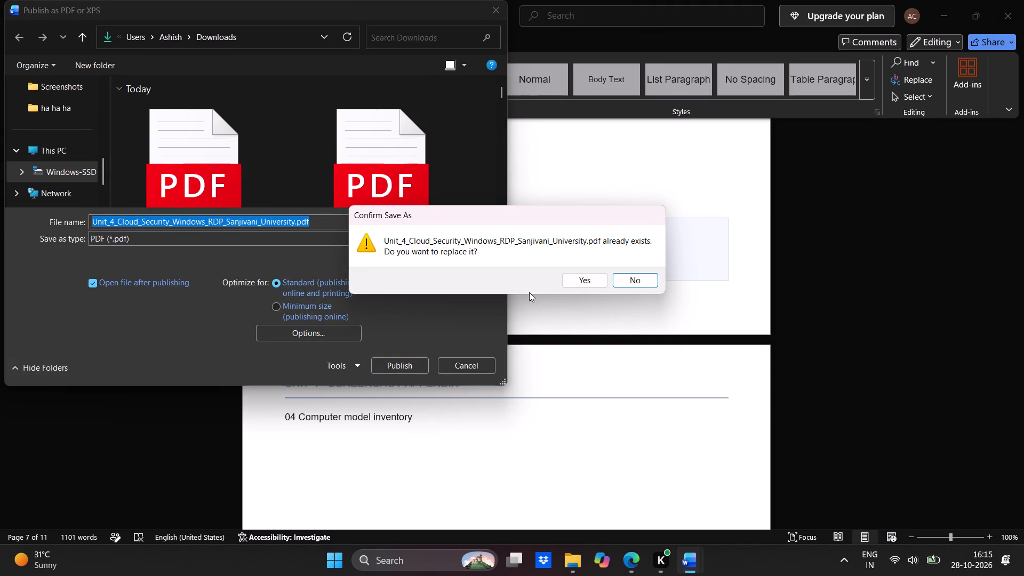
left_click(622, 284)
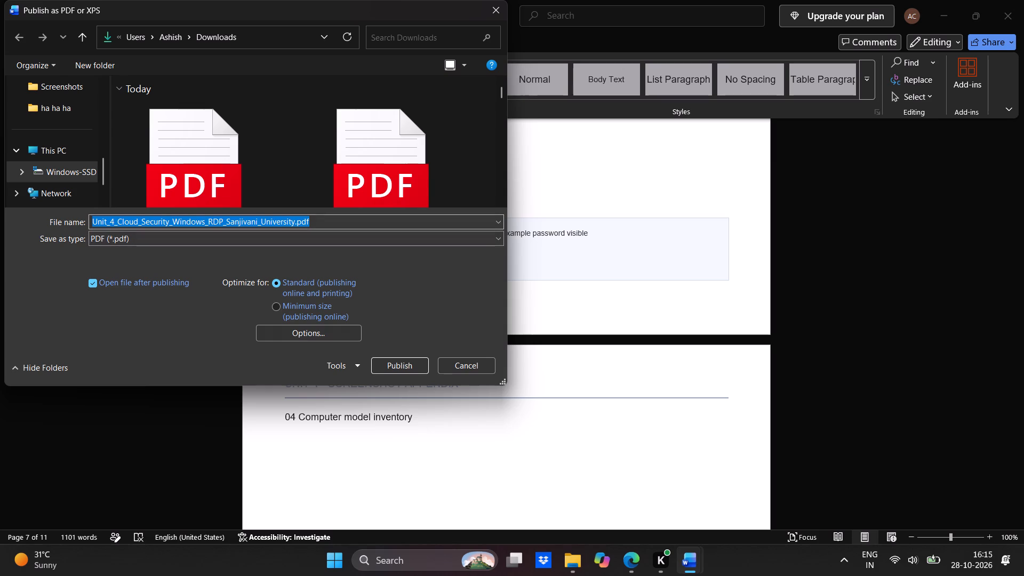
left_click(159, 224)
left_click(166, 224)
left_click(168, 224)
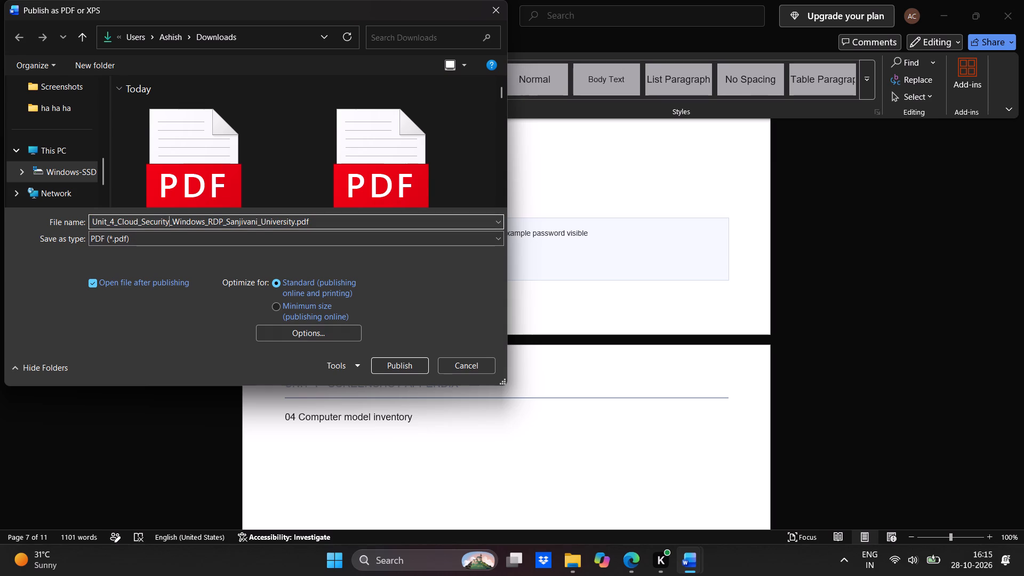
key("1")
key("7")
scroll(205, 219, "up", 1)
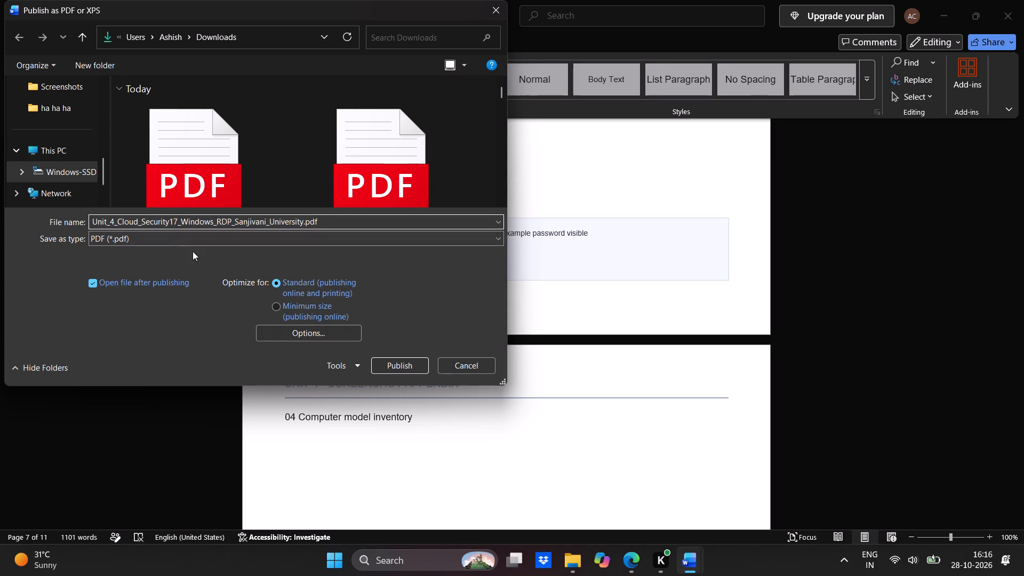
left_click(406, 366)
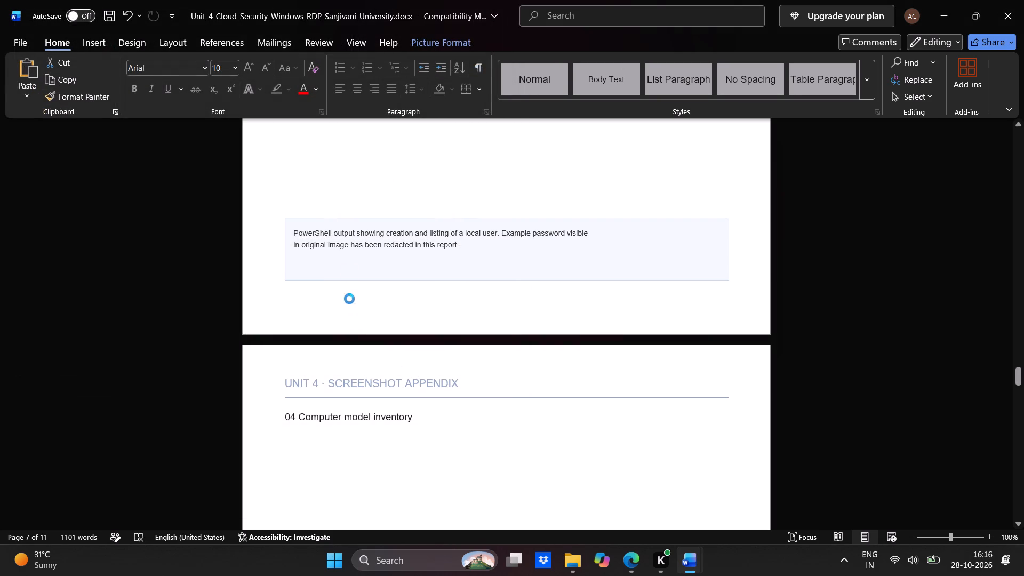
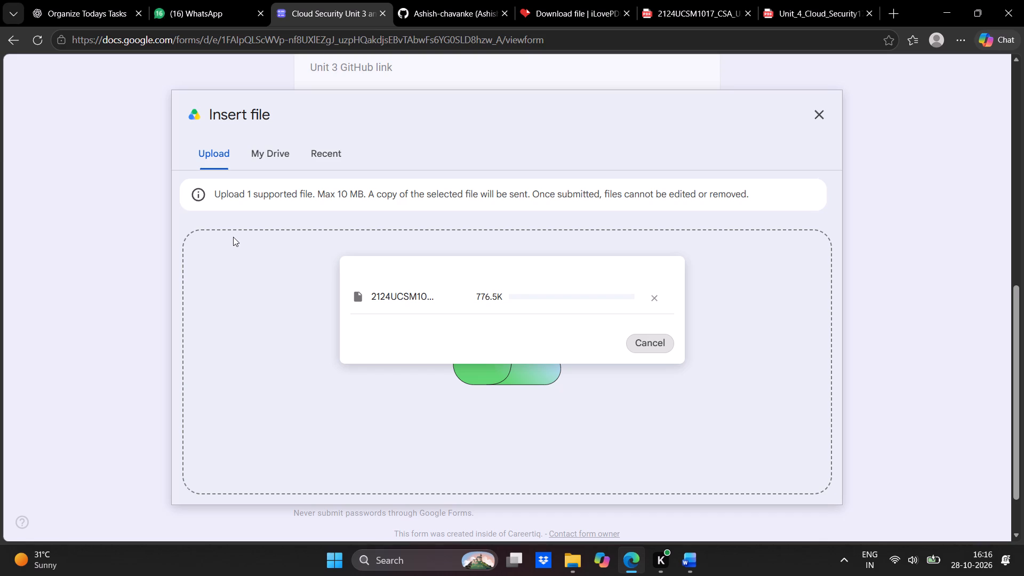
Switch to the GitHub profile and open its list of repositories.
scroll(233, 237, "up", 2)
left_click(455, 0)
scroll(412, 193, "up", 3)
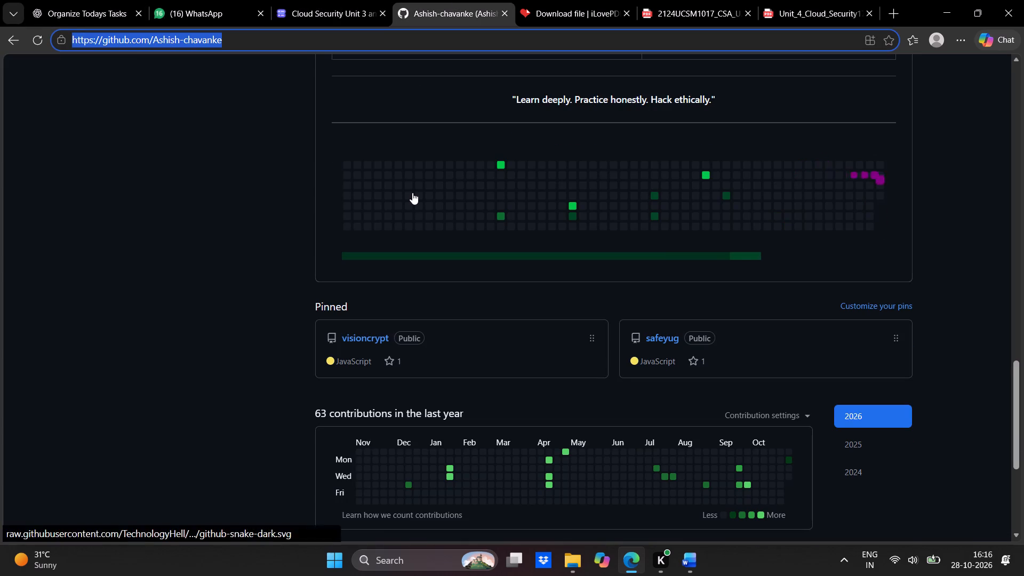
scroll(412, 193, "up", 3)
middle_click(76, 30)
scroll(76, 30, "up", 8)
scroll(226, 427, "up", 20)
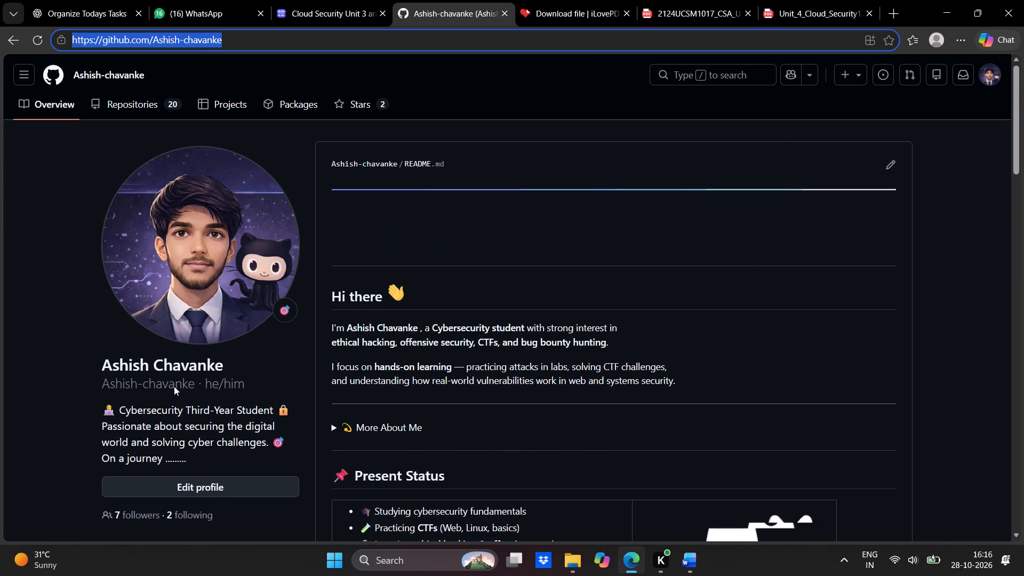
left_click(171, 93)
left_click(166, 102)
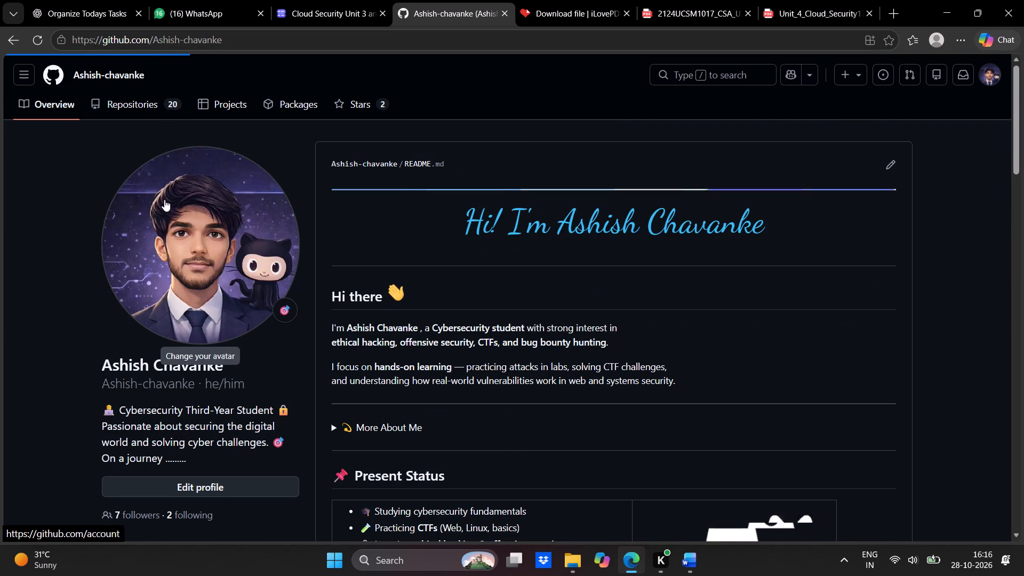
Copy the name of the existing CSA_Unit-2 repository from the repository list.
scroll(439, 237, "down", 2)
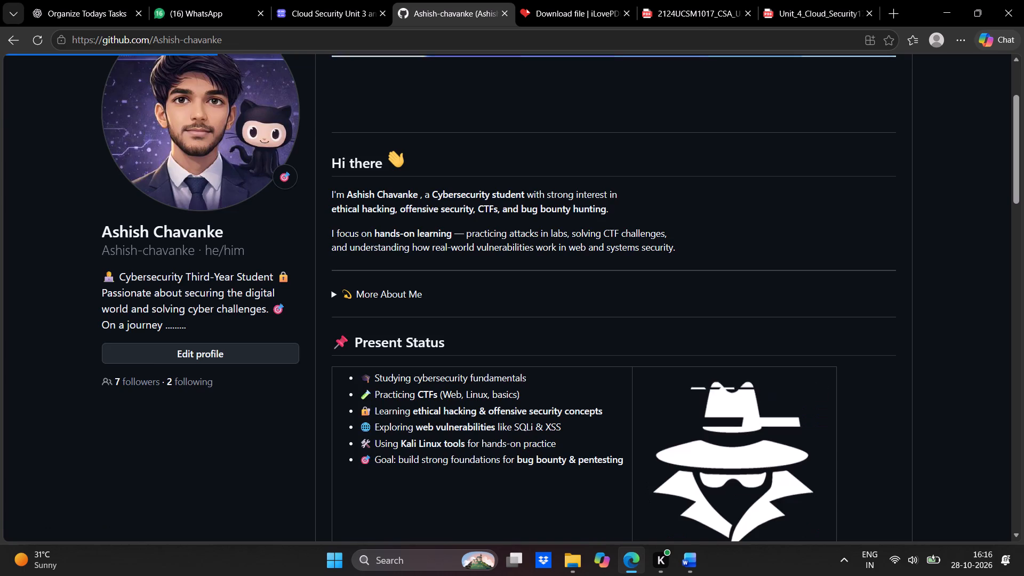
scroll(399, 285, "down", 2)
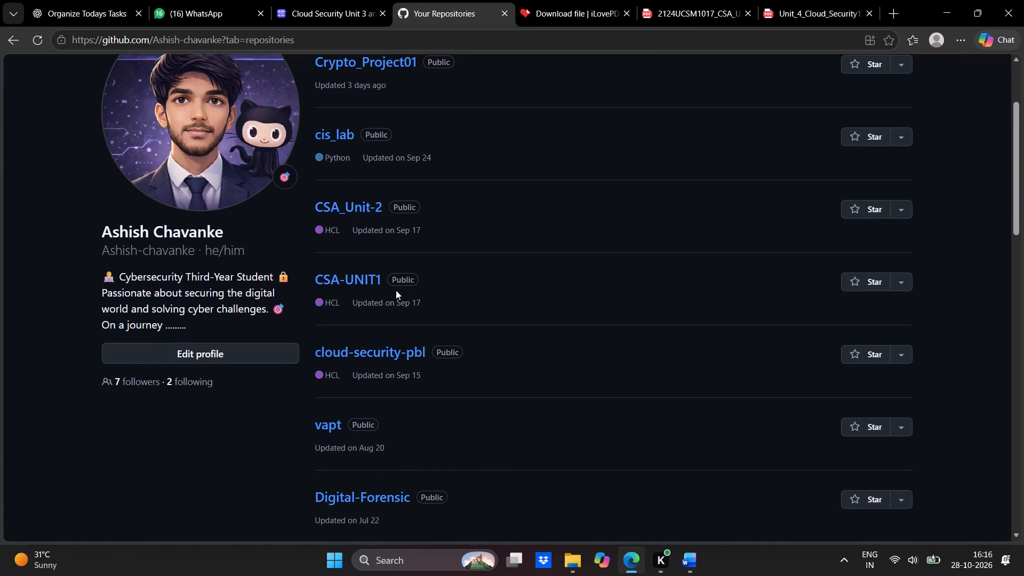
scroll(394, 290, "up", 2)
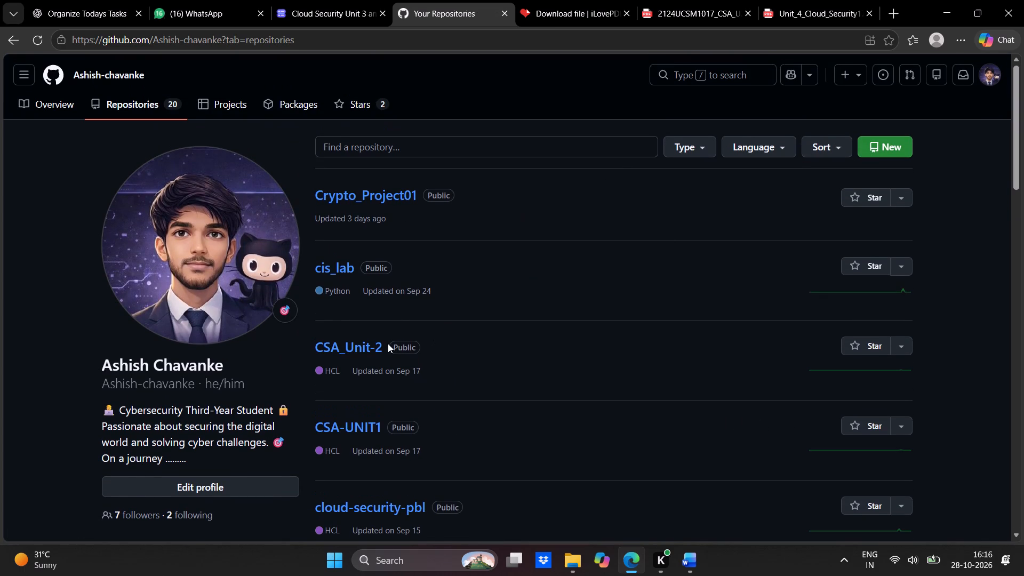
left_click_drag(388, 344, 310, 355)
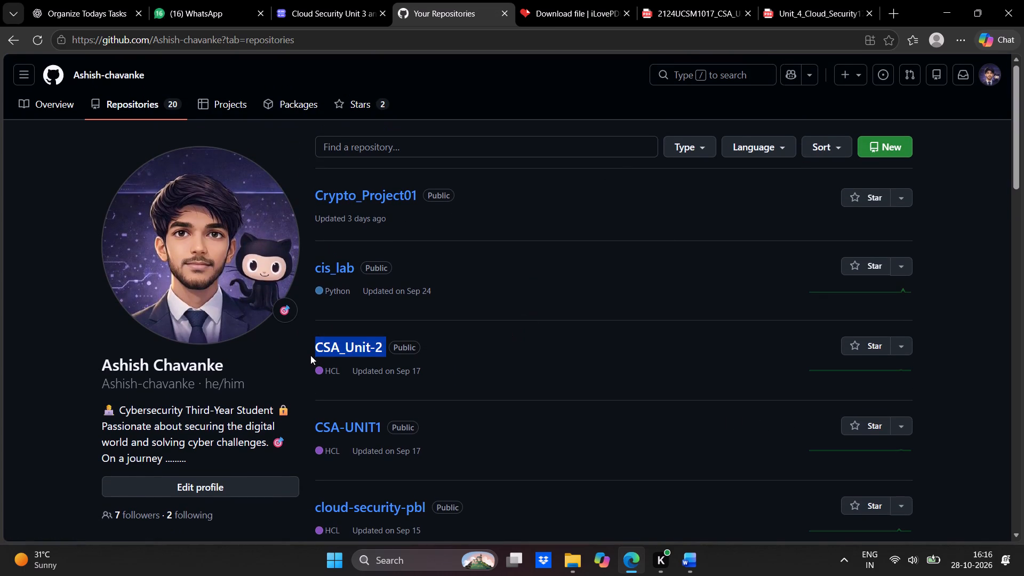
key("ctrl+c")
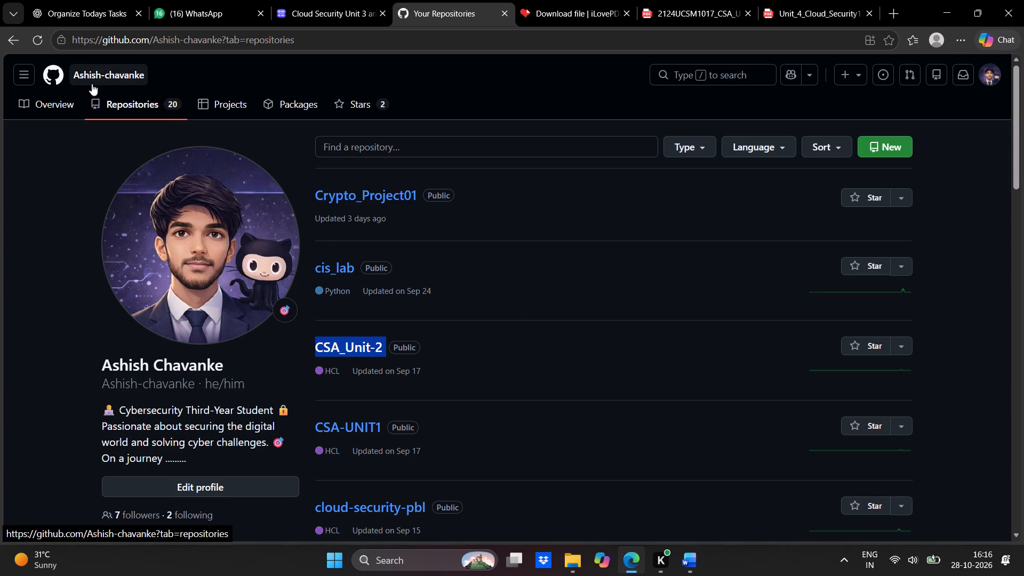
left_click(889, 138)
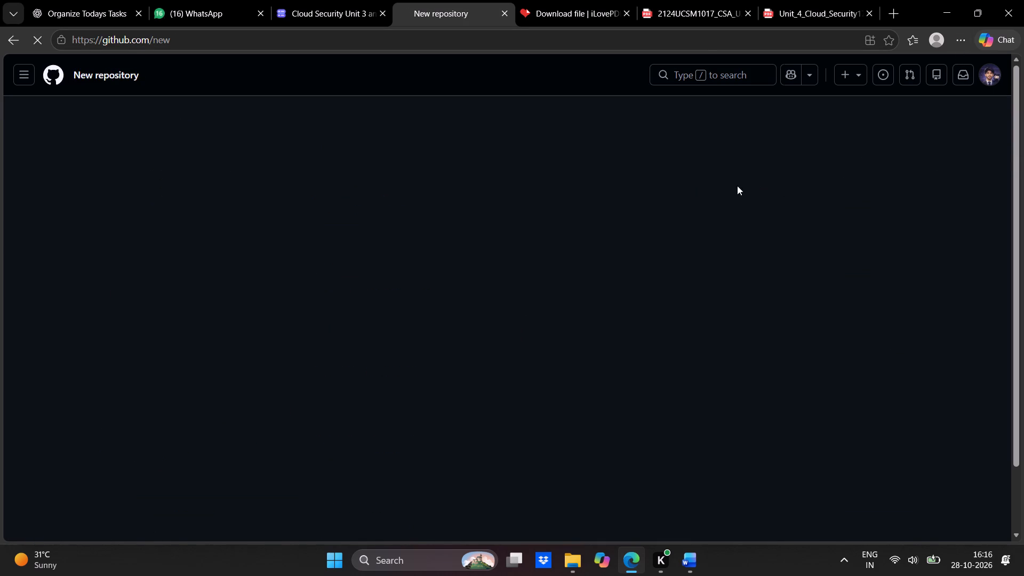
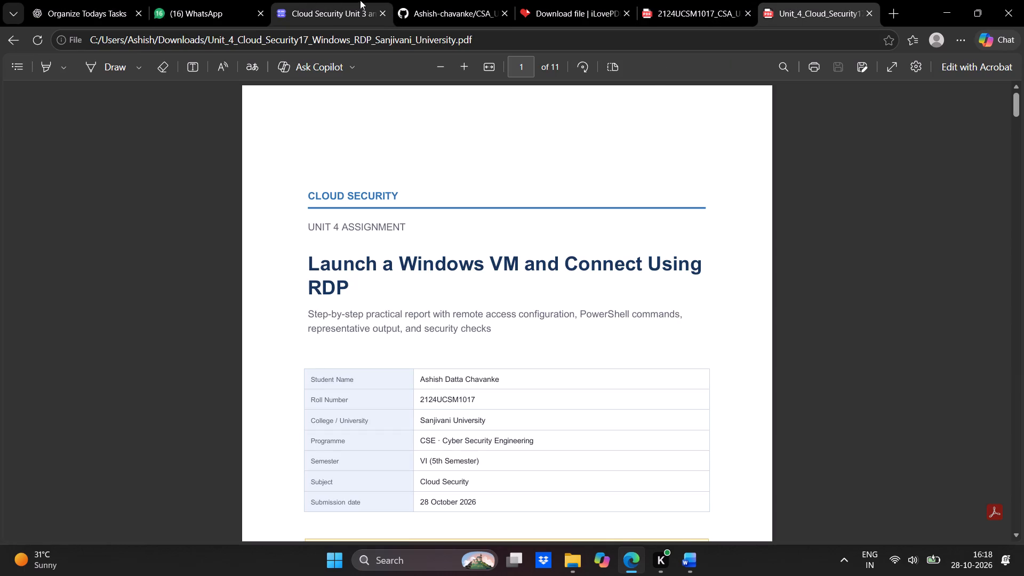
left_click(429, 0)
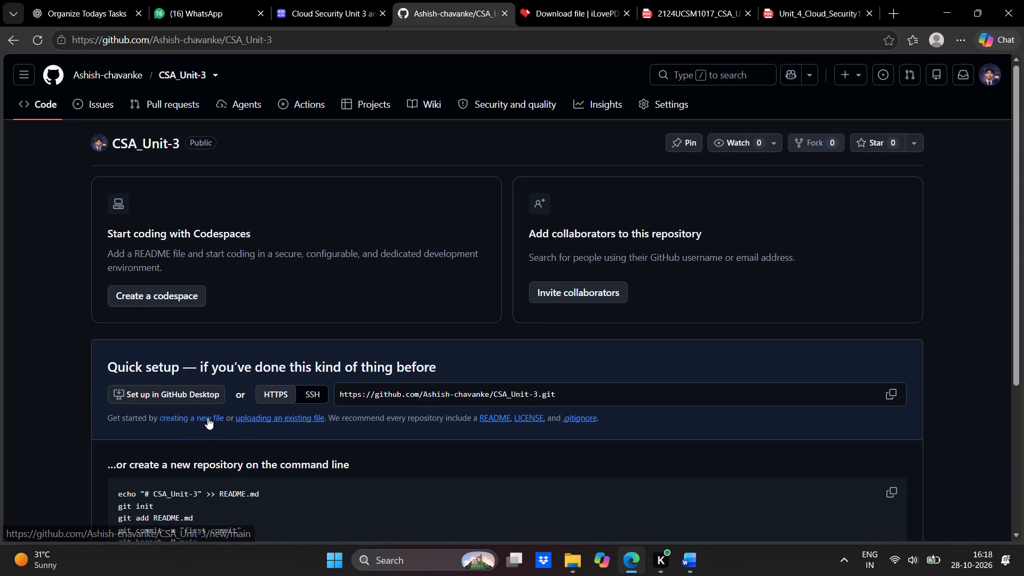
left_click(243, 418)
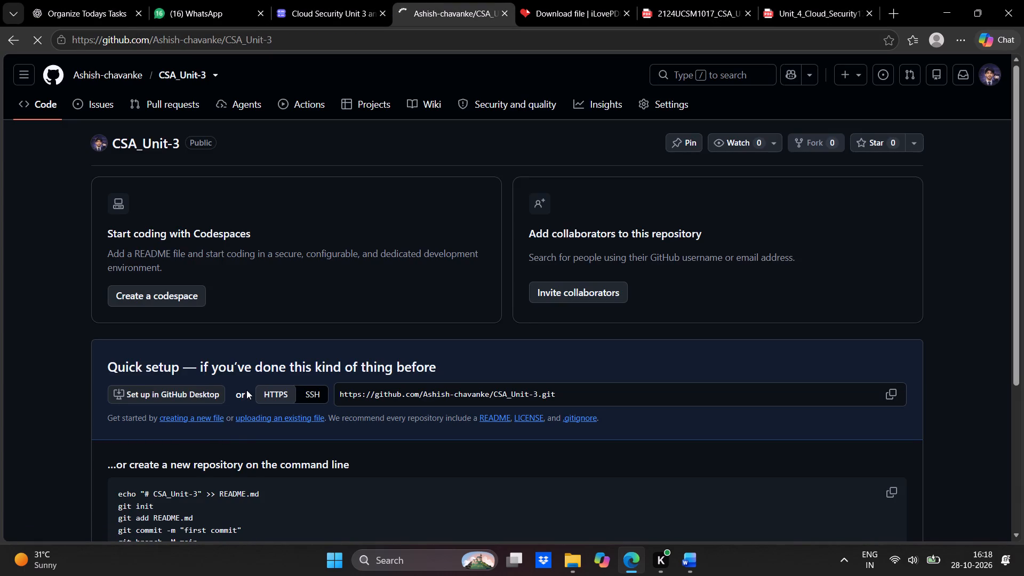
scroll(241, 390, "down", 2)
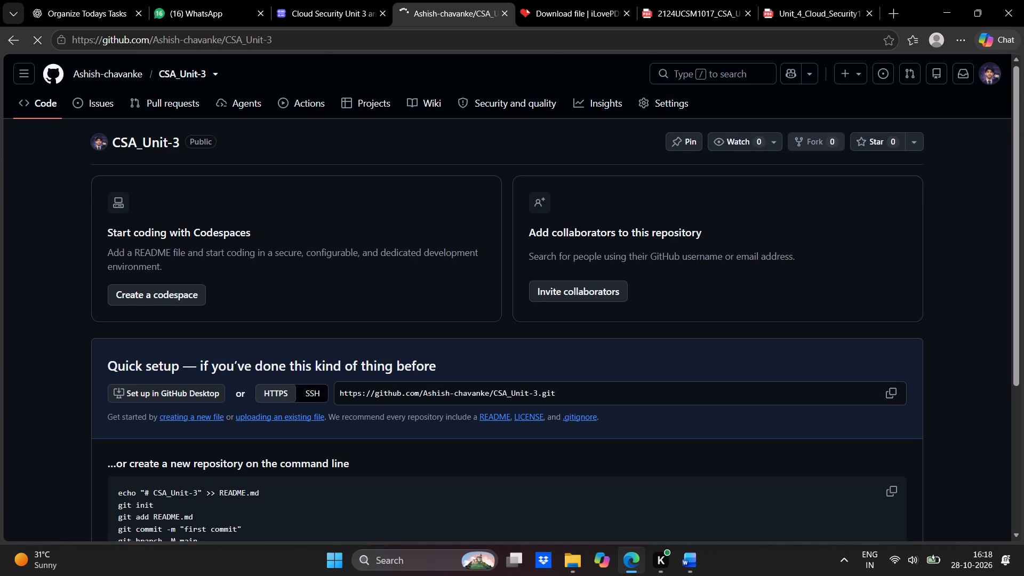
scroll(241, 390, "down", 2)
Switch to the Cloud Security Google Form and open the file upload dialog for the Unit 4 file question.
left_click(352, 0)
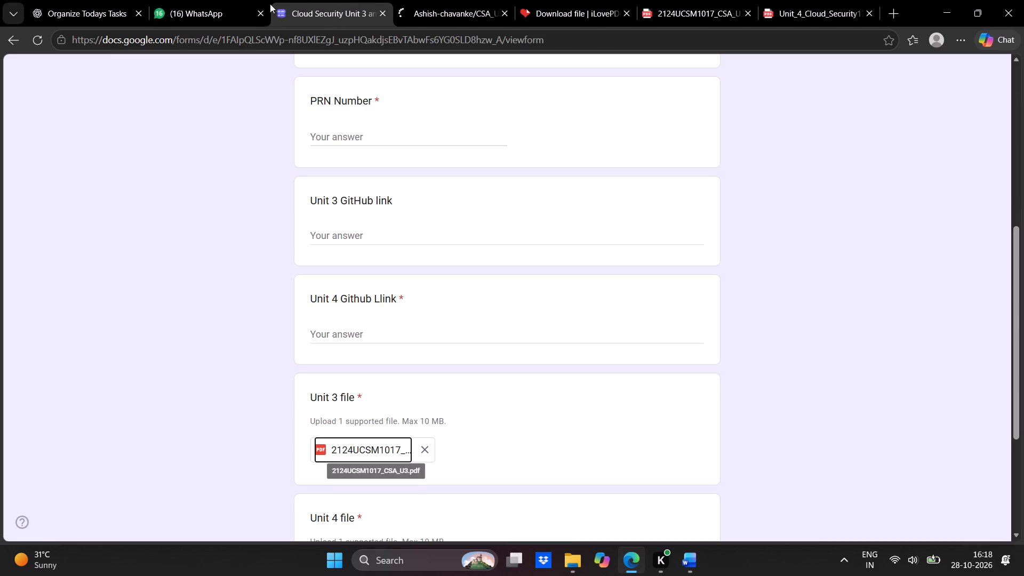
scroll(446, 233, "down", 5)
left_click(364, 356)
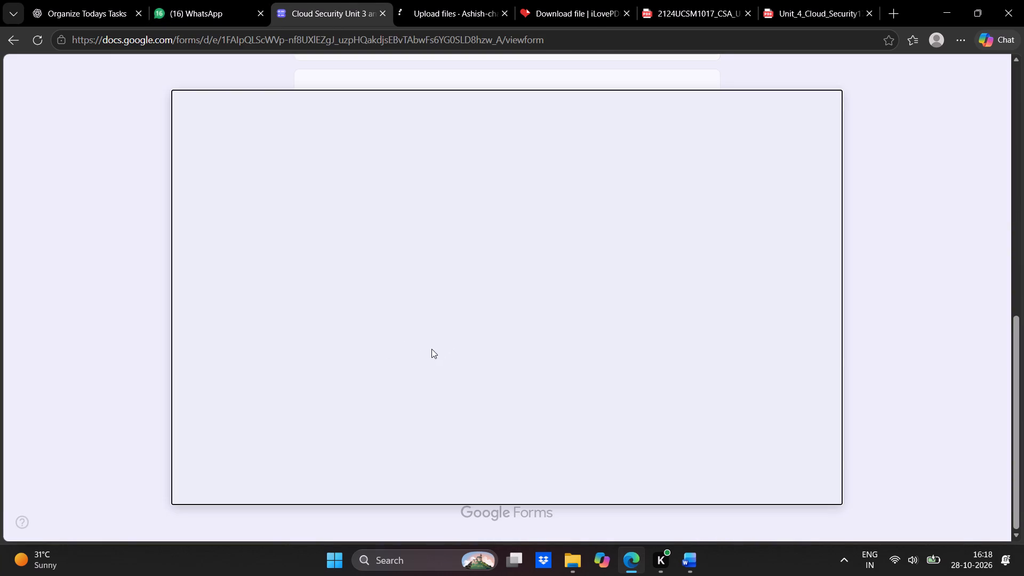
Switch to GitHub and add the Unit 3 report PDF ending in CSA_U3 from Downloads to the CSA_Unit-3 upload.
left_click(462, 1)
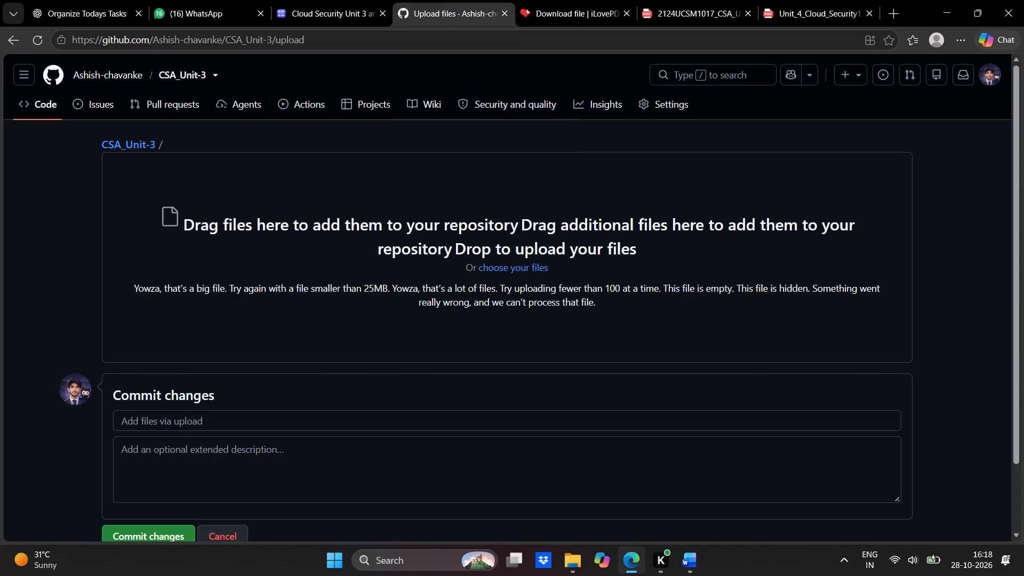
scroll(166, 477, "down", 2)
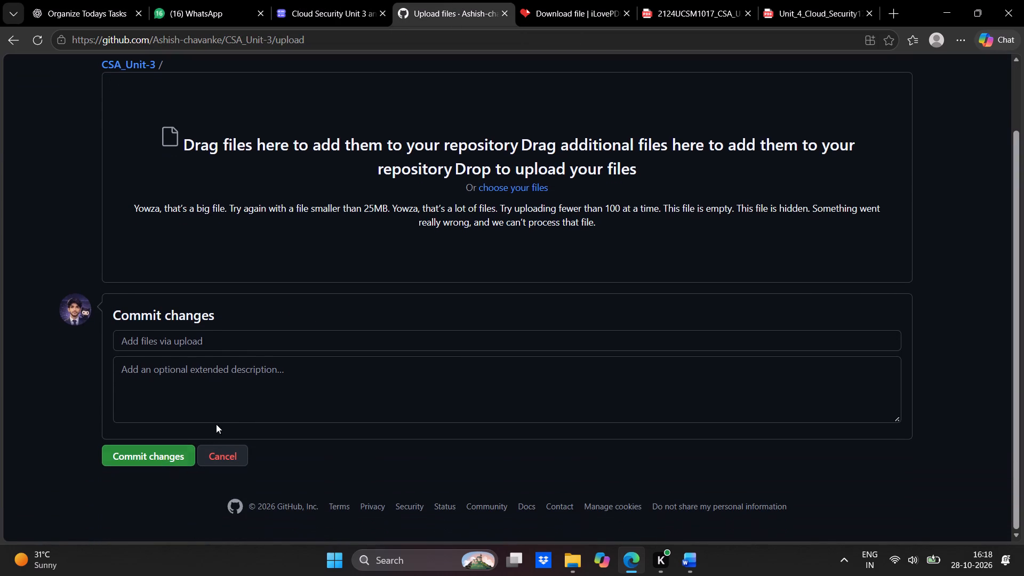
scroll(549, 196, "up", 4)
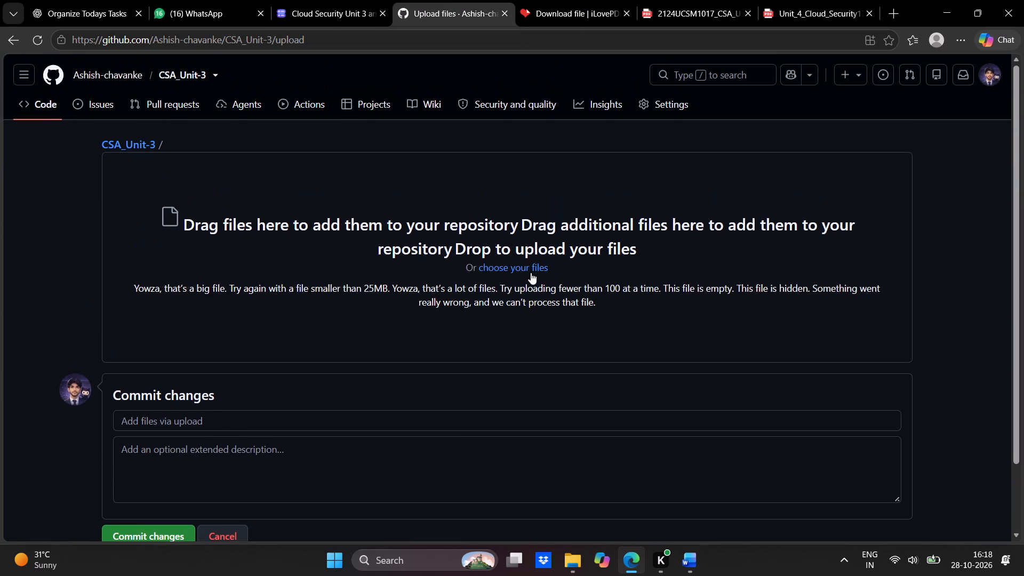
left_click(531, 273)
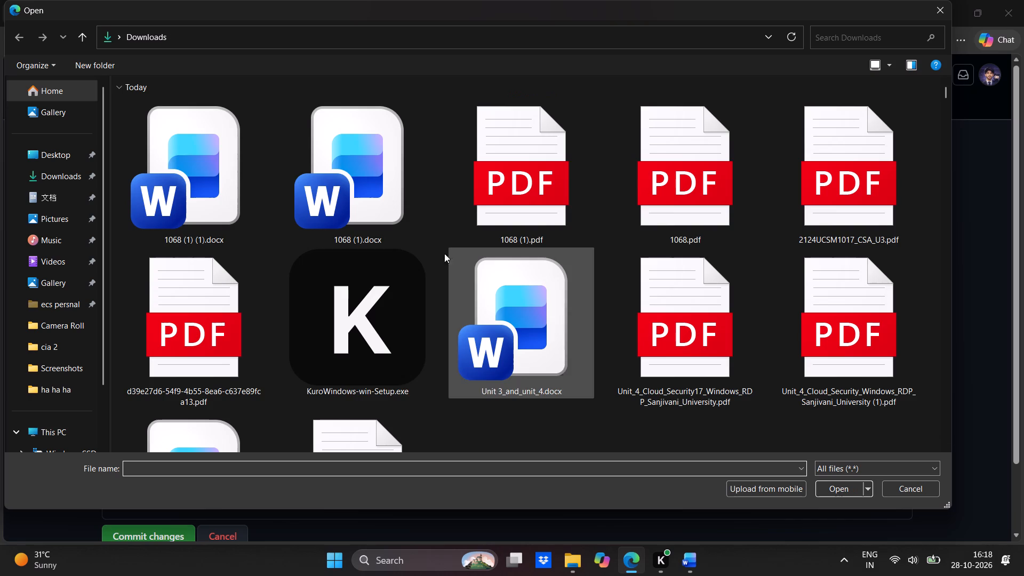
double_click(816, 145)
scroll(127, 416, "down", 6)
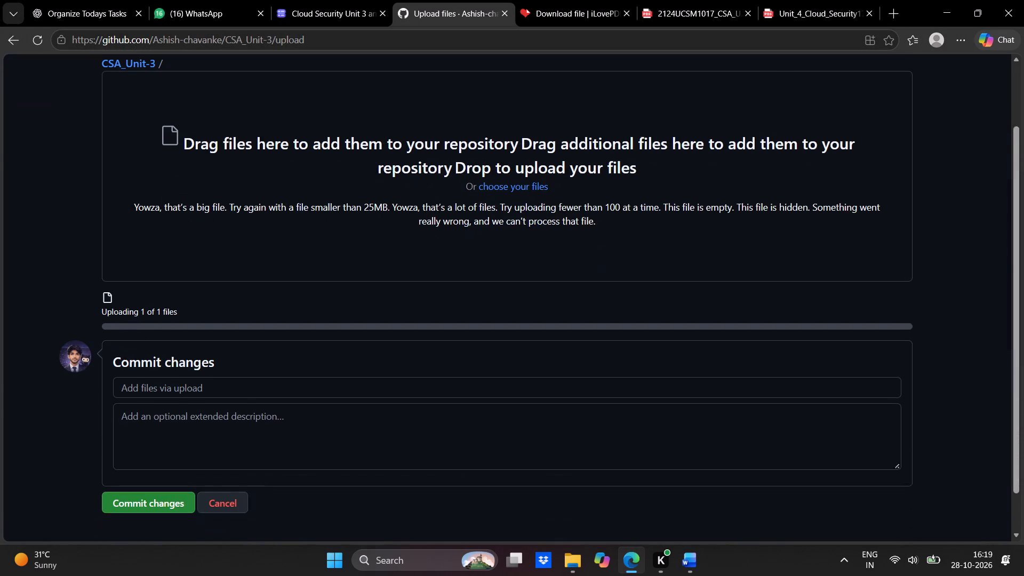
scroll(127, 419, "down", 2)
In the Google Form, upload Unit_4_Cloud_Security17_Windows_RDP_Sanjivani_University.pdf from the recent files as the Unit 4 file.
left_click(318, 0)
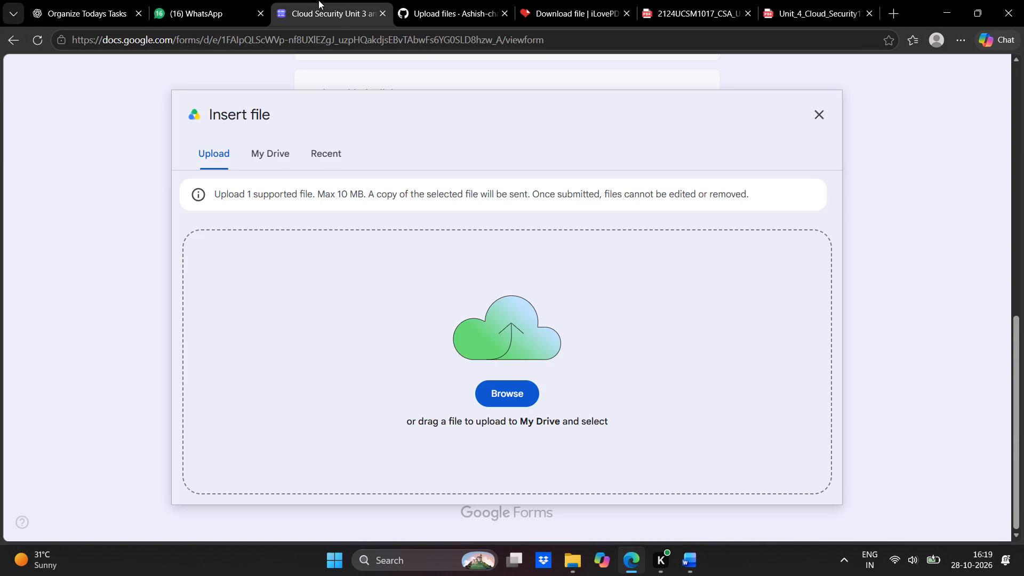
left_click(522, 394)
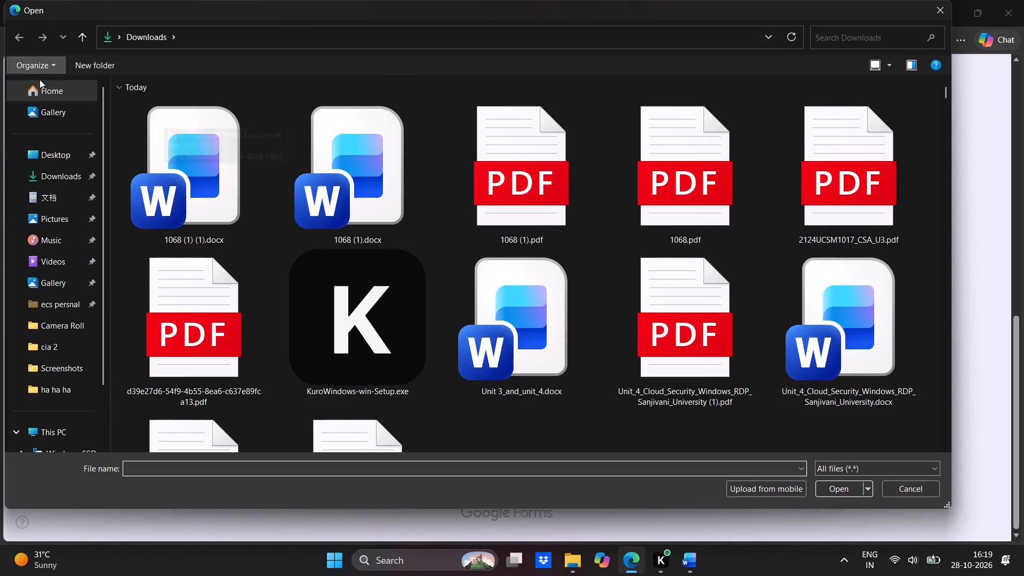
double_click(44, 95)
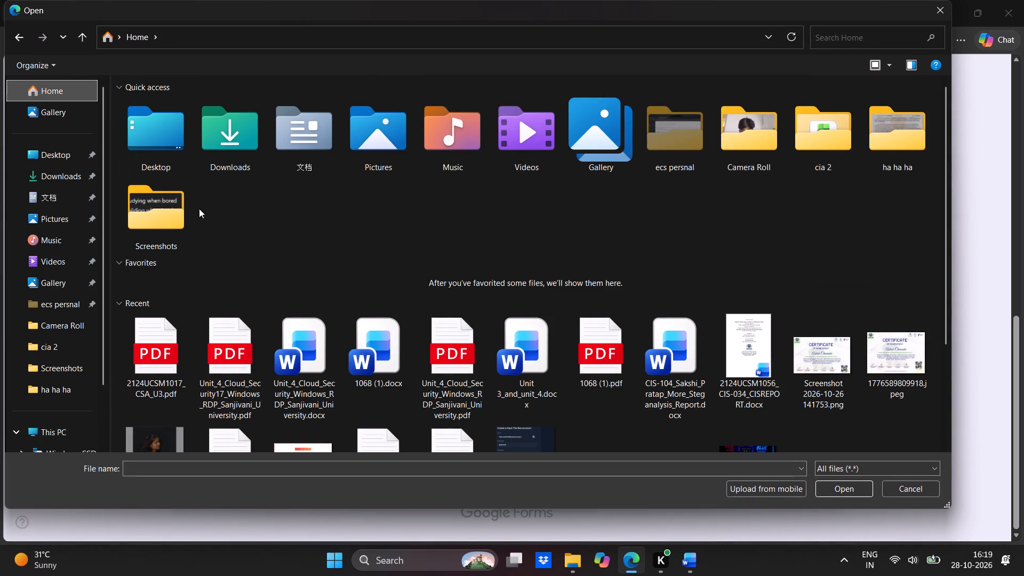
double_click(248, 354)
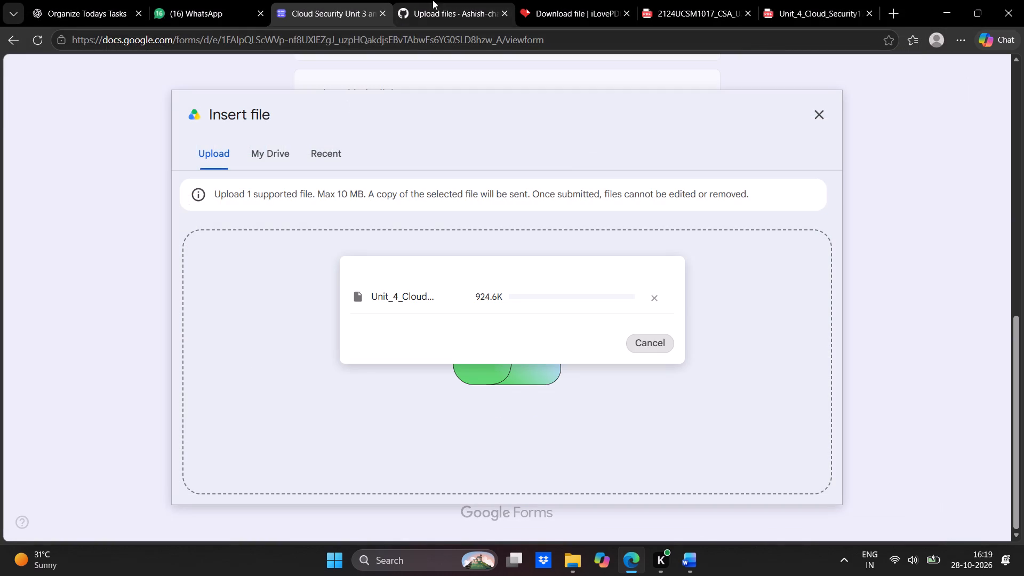
Return to the CSA_Unit-3 file upload page on GitHub.
left_click(437, 0)
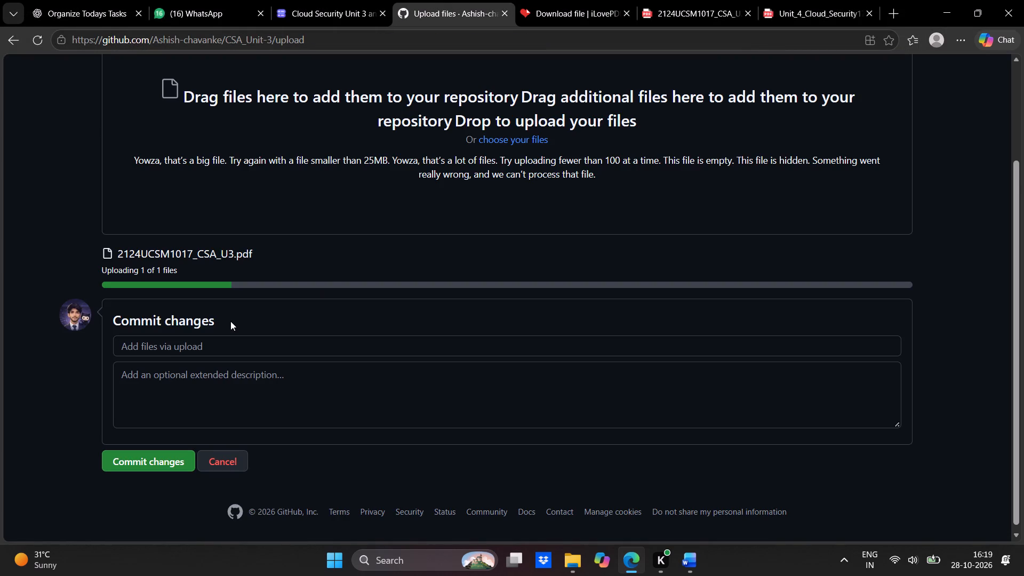
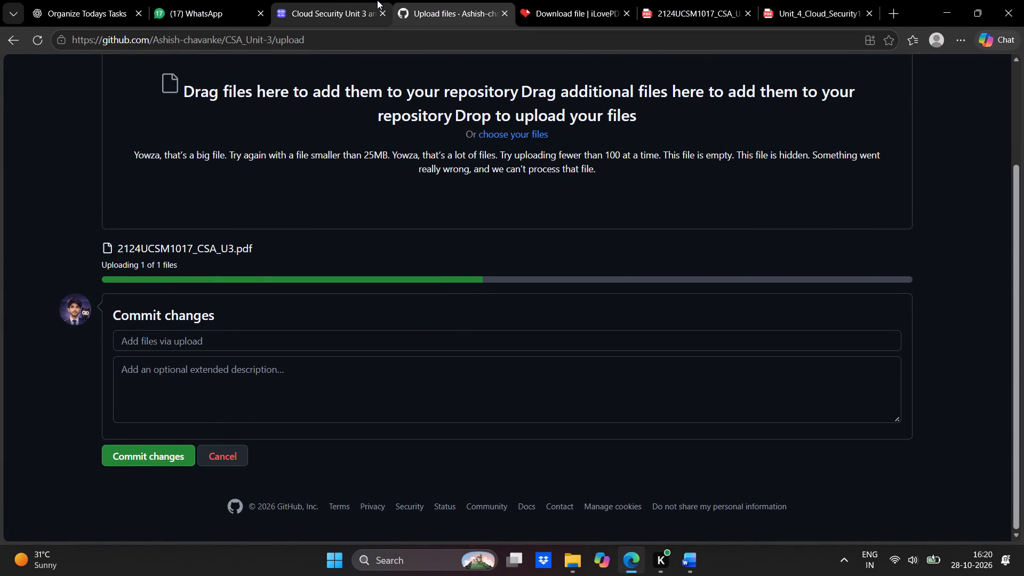
Switch to the Cloud Security Google Form and enter the student PRN in the Email answer.
left_click(313, 0)
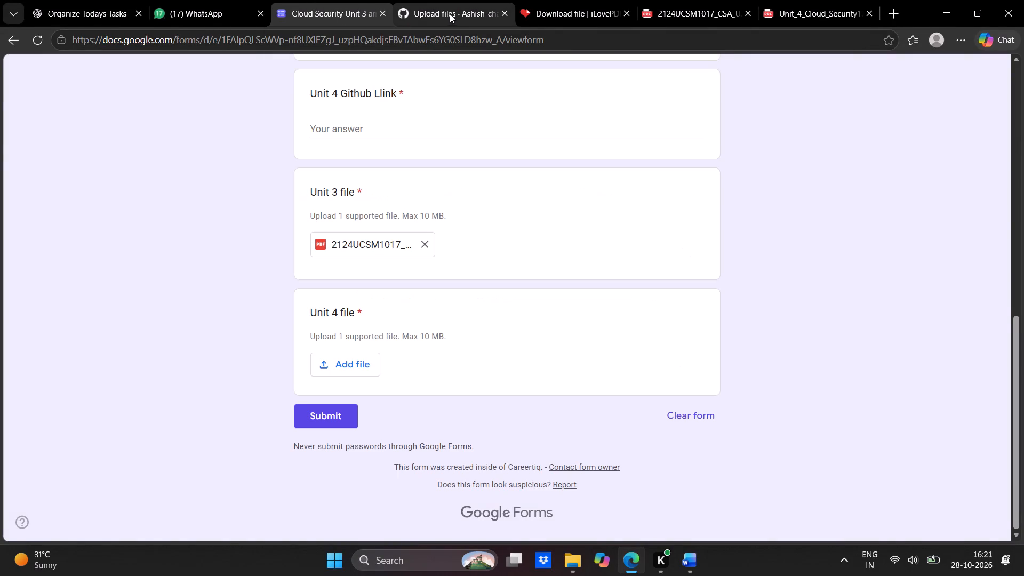
scroll(475, 295, "up", 6)
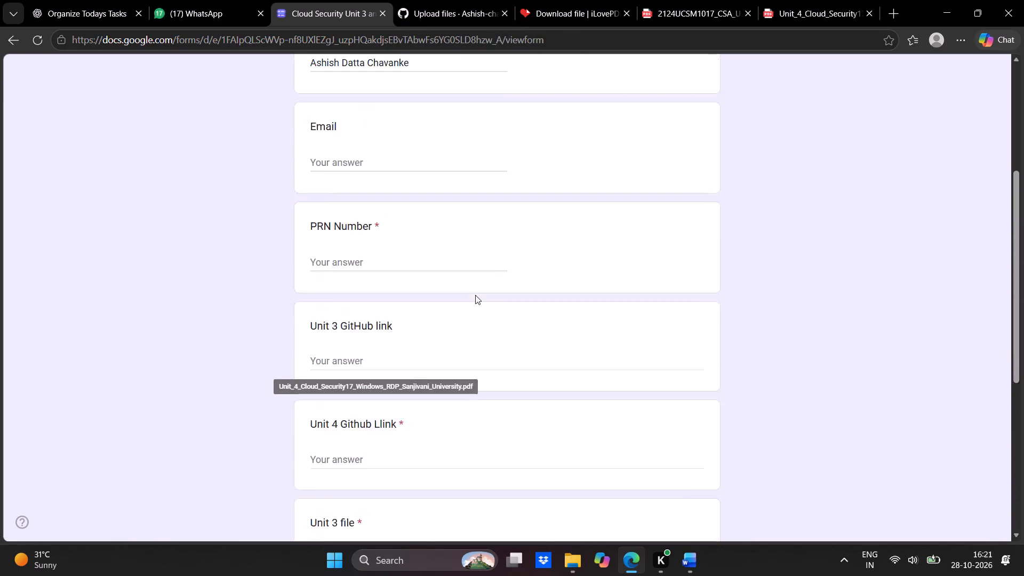
scroll(475, 295, "up", 5)
right_click(434, 410)
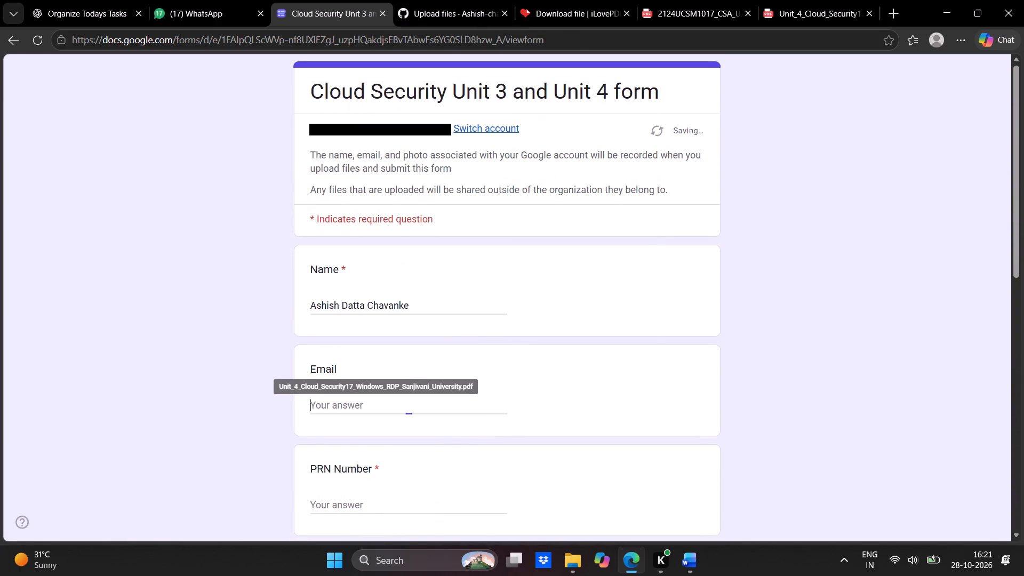
type("212")
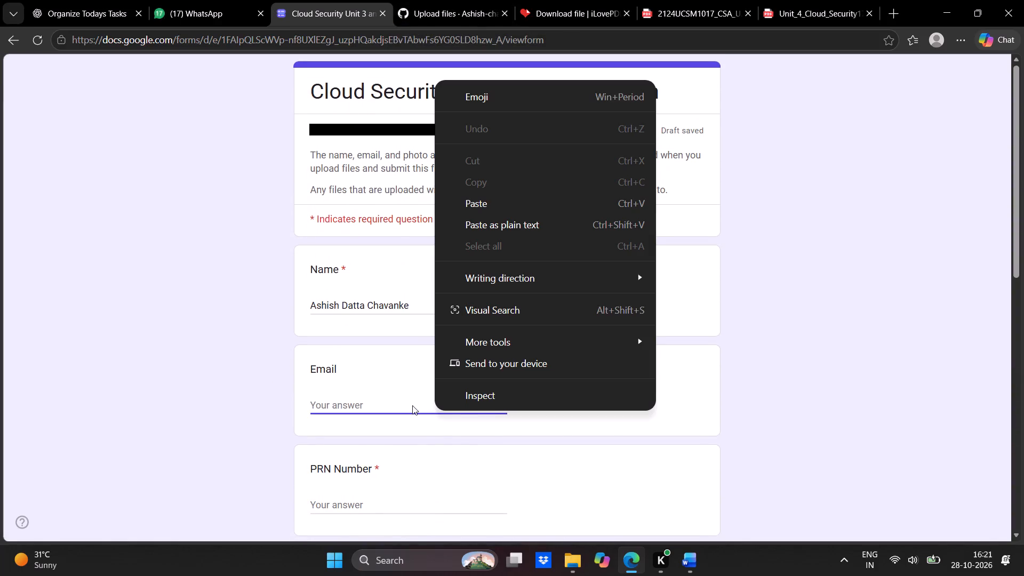
left_click(409, 405)
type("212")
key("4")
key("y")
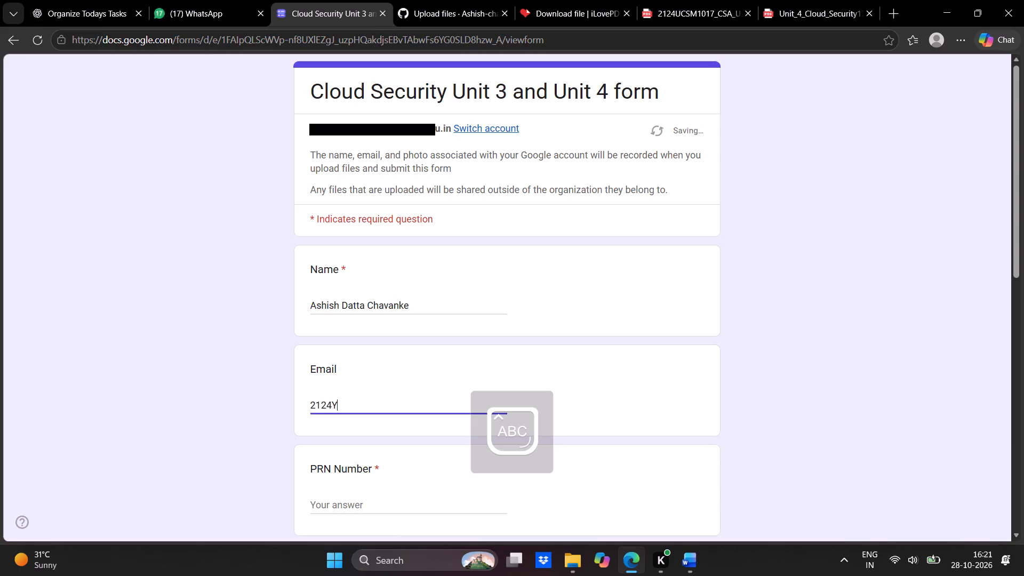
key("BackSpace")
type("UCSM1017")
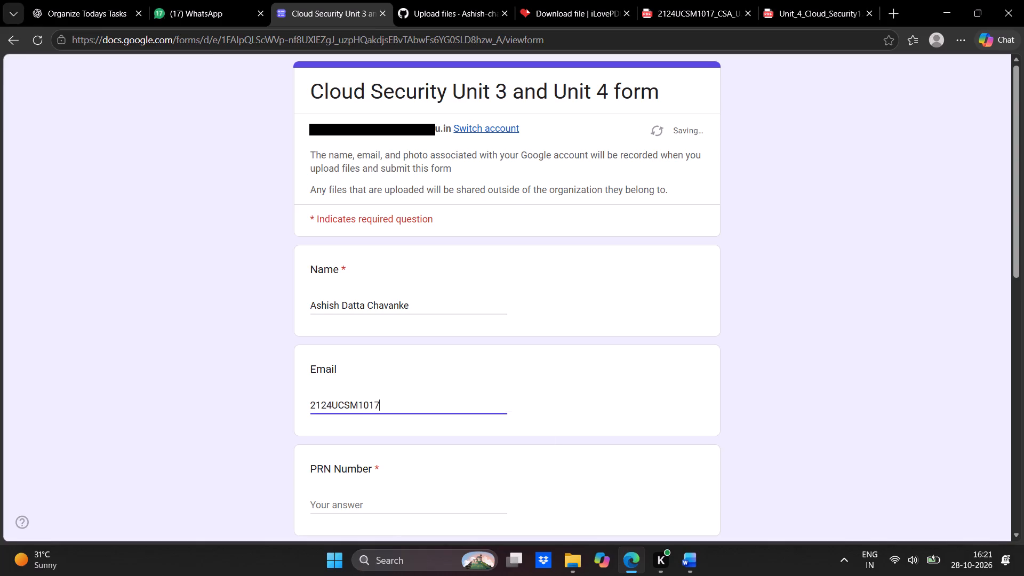
left_click(417, 481)
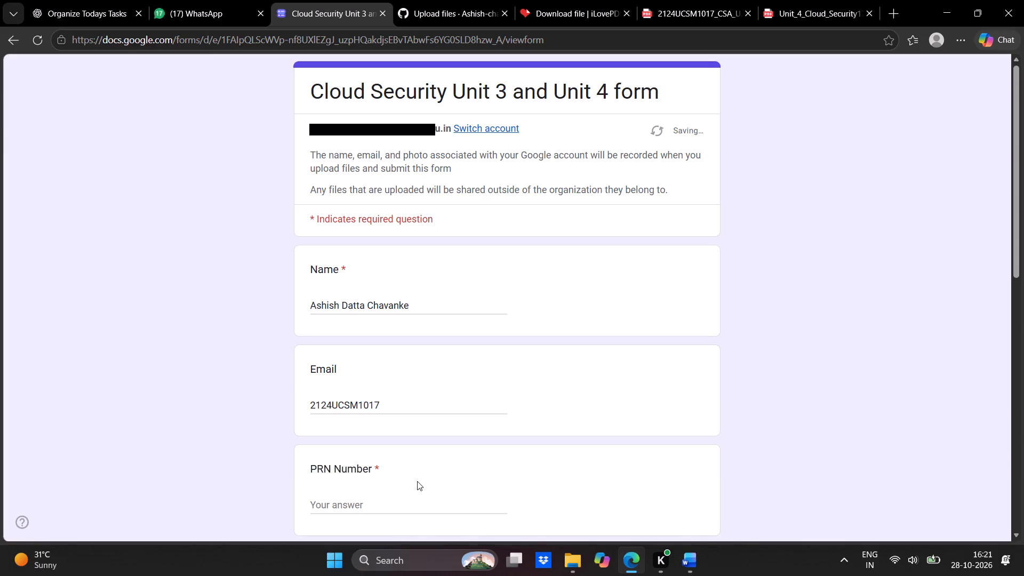
Copy the PRN from the Email answer and clear that answer.
left_click(399, 396)
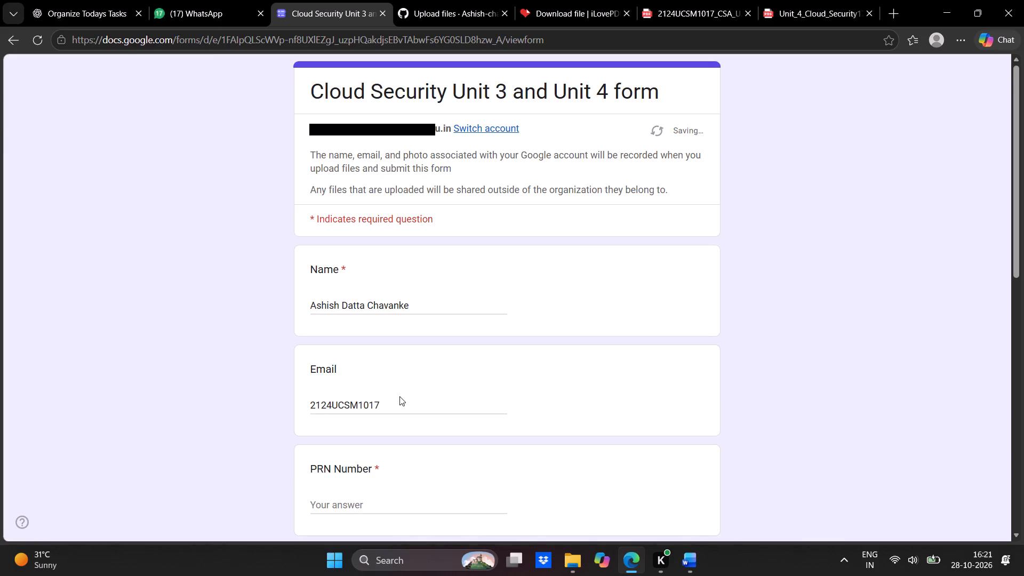
left_click(400, 402)
key("ctrl+a")
key("ctrl+c")
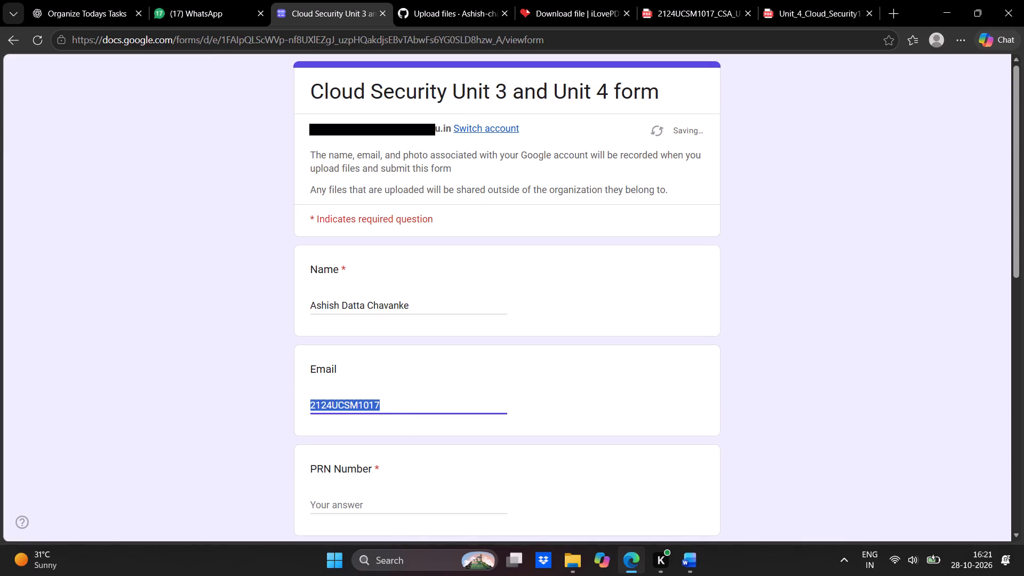
key("ctrl+c")
key("BackSpace")
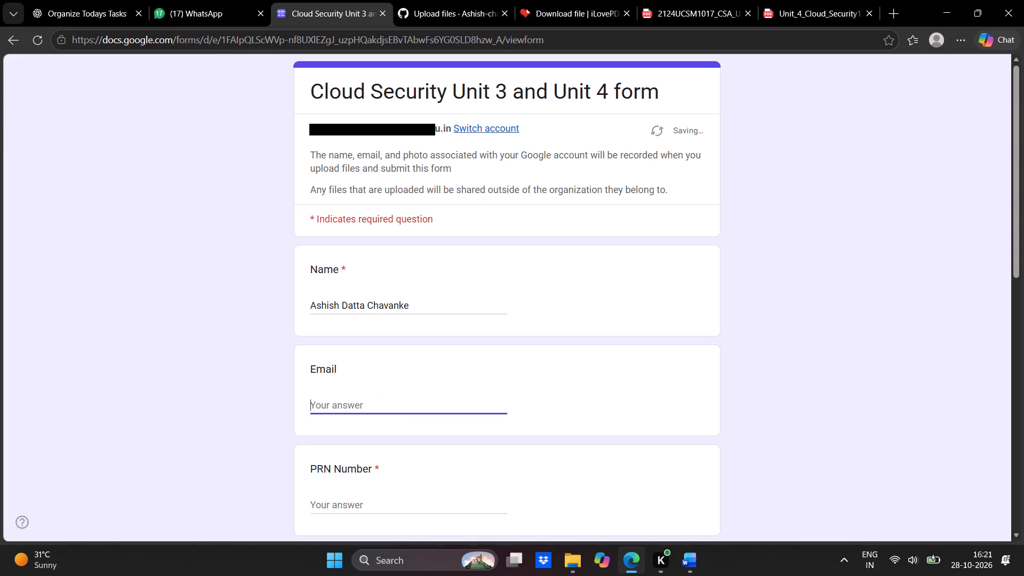
Fill the Email answer with the saved email address and paste the copied PRN into the PRN Number answer.
type("DA")
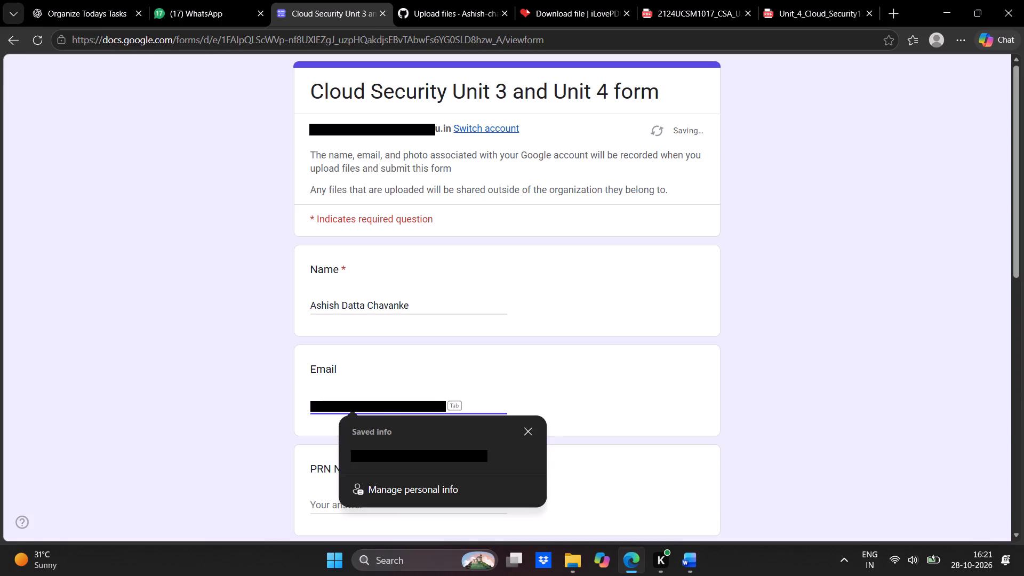
key("Tab")
key("ctrl+v")
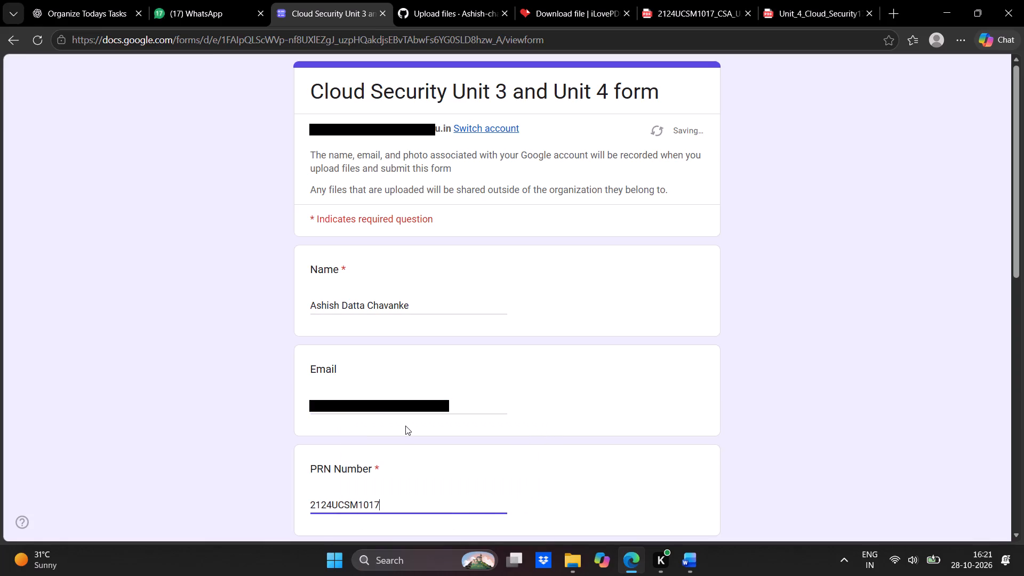
scroll(405, 426, "down", 4)
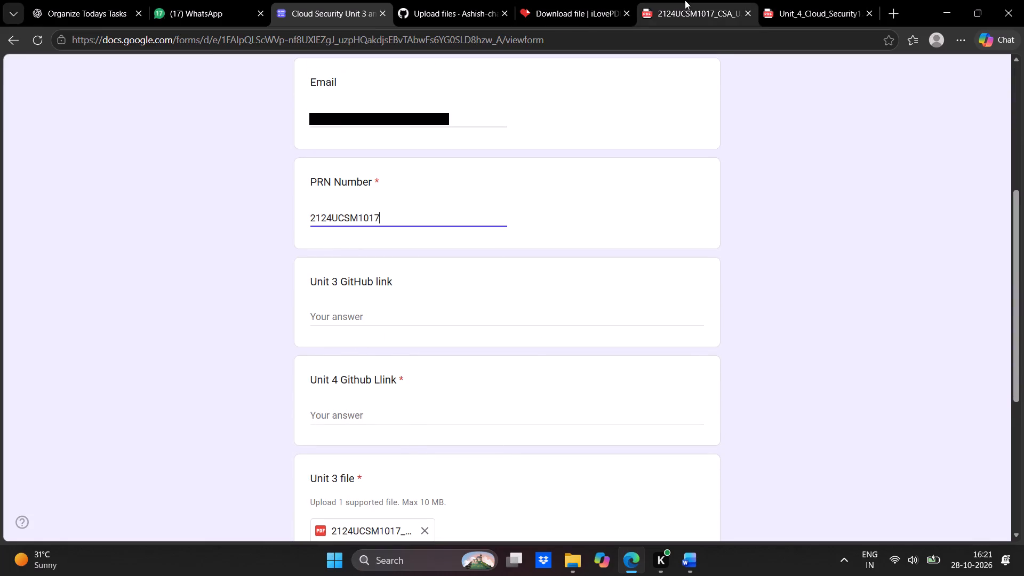
left_click(430, 0)
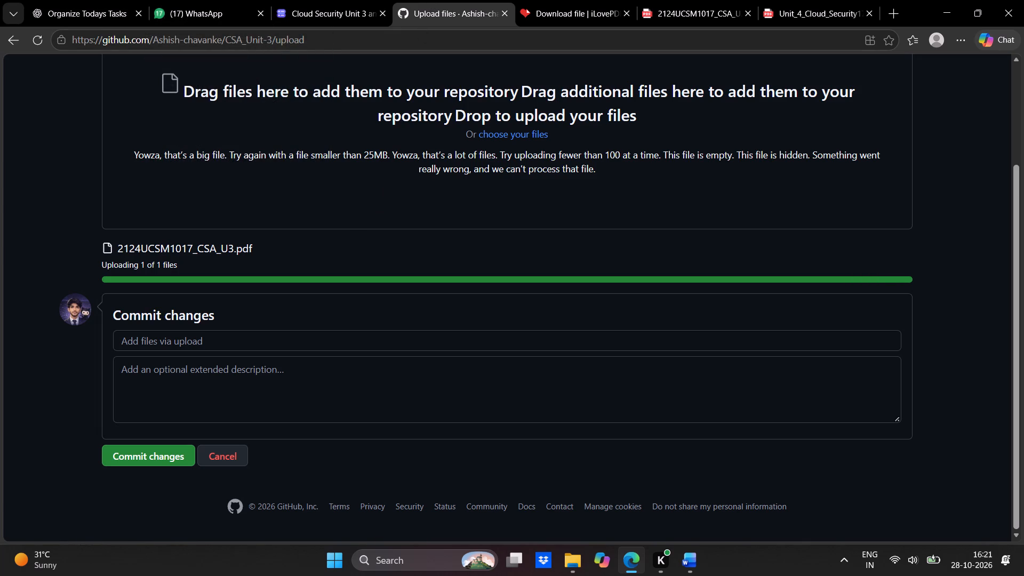
left_click_drag(274, 41, 153, 43)
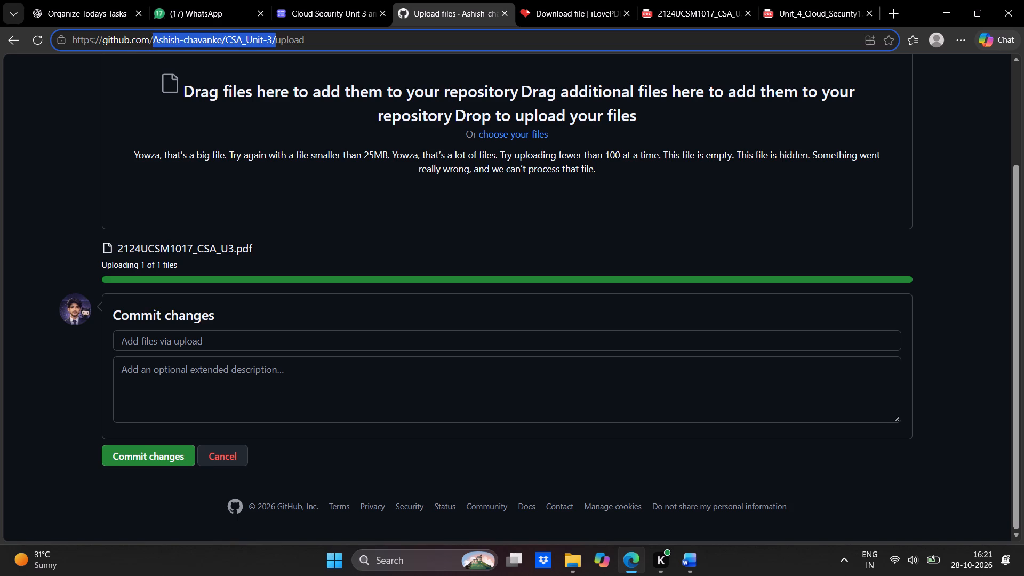
left_click_drag(153, 43, 13, 77)
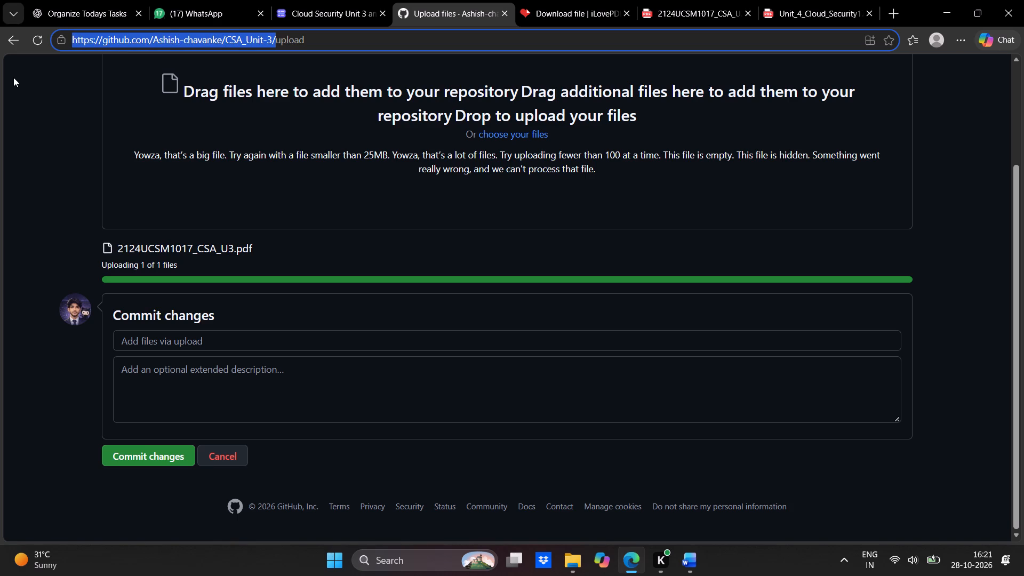
key("ctrl+c")
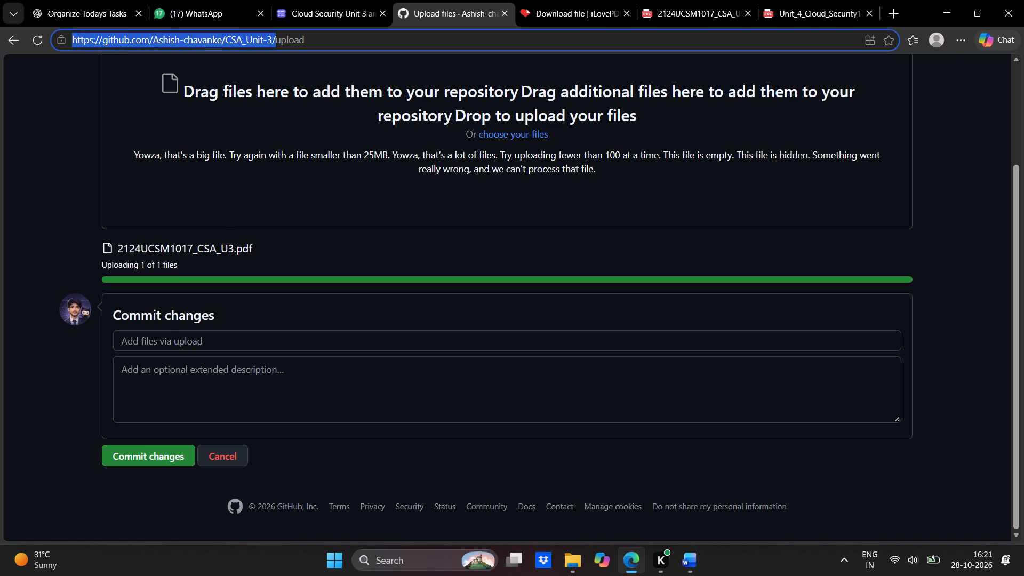
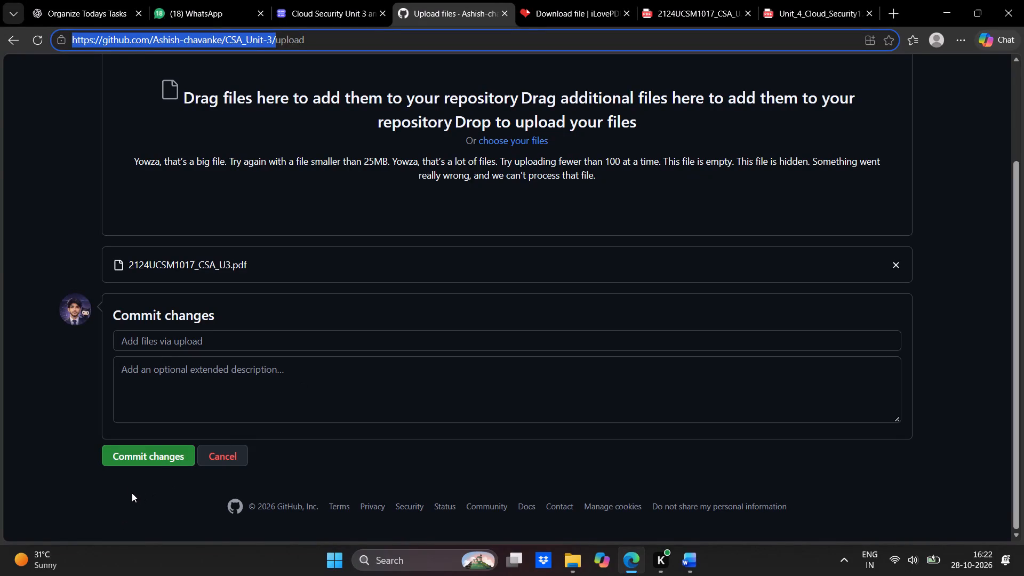
Commit the uploaded Unit 3 PDF to the CSA_Unit-3 repository with the default commit message.
left_click(143, 463)
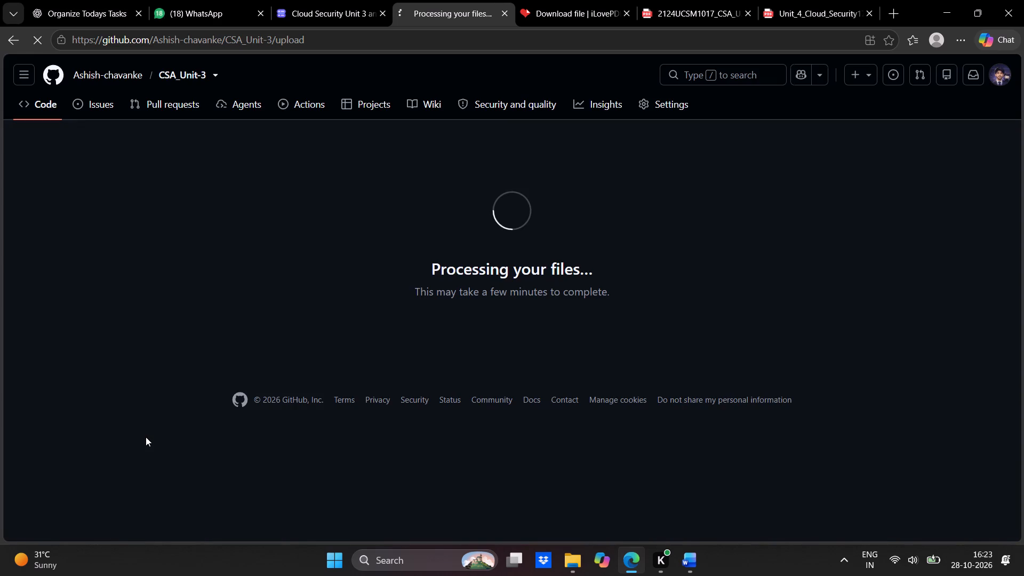
scroll(146, 437, "down", 4)
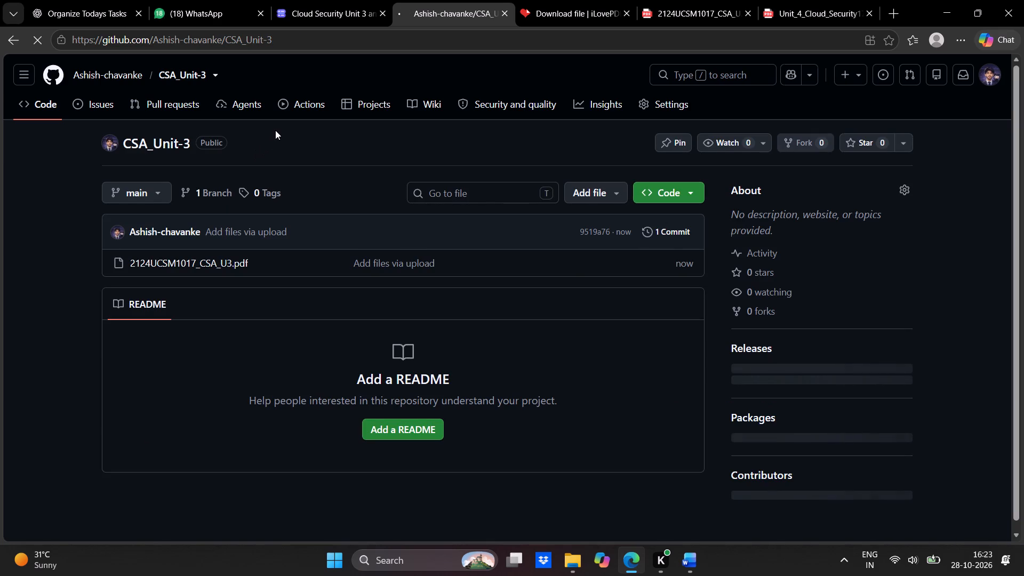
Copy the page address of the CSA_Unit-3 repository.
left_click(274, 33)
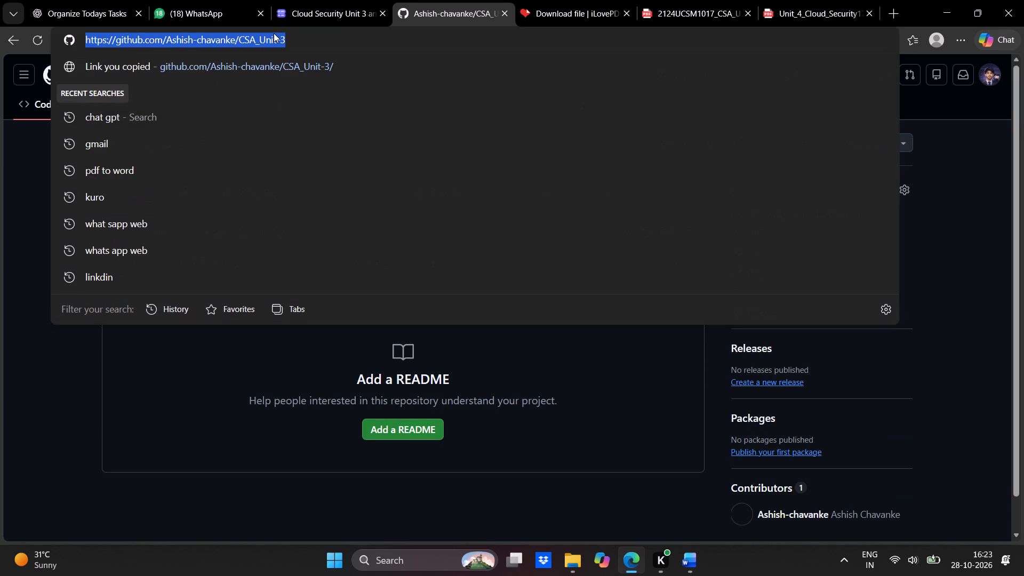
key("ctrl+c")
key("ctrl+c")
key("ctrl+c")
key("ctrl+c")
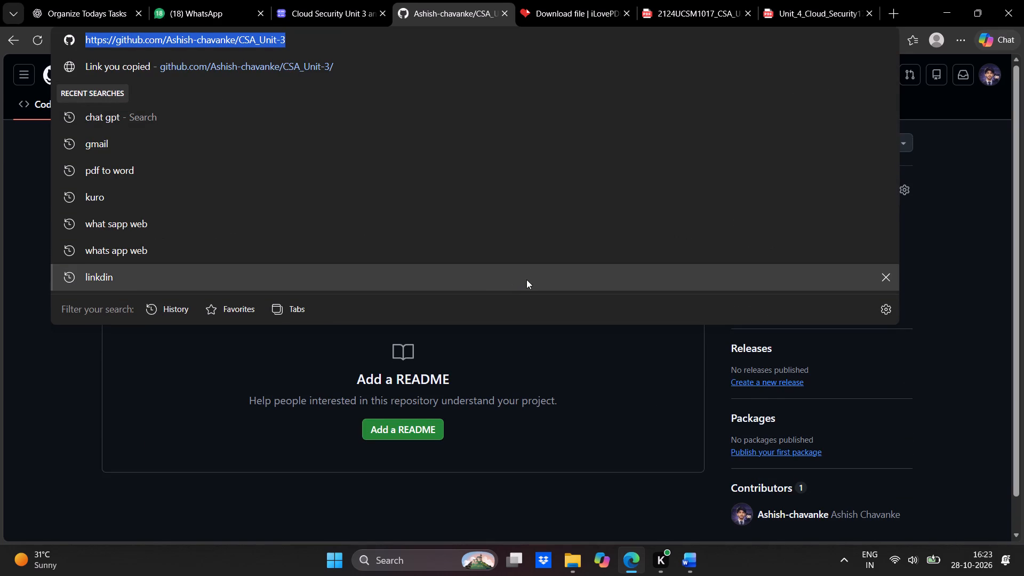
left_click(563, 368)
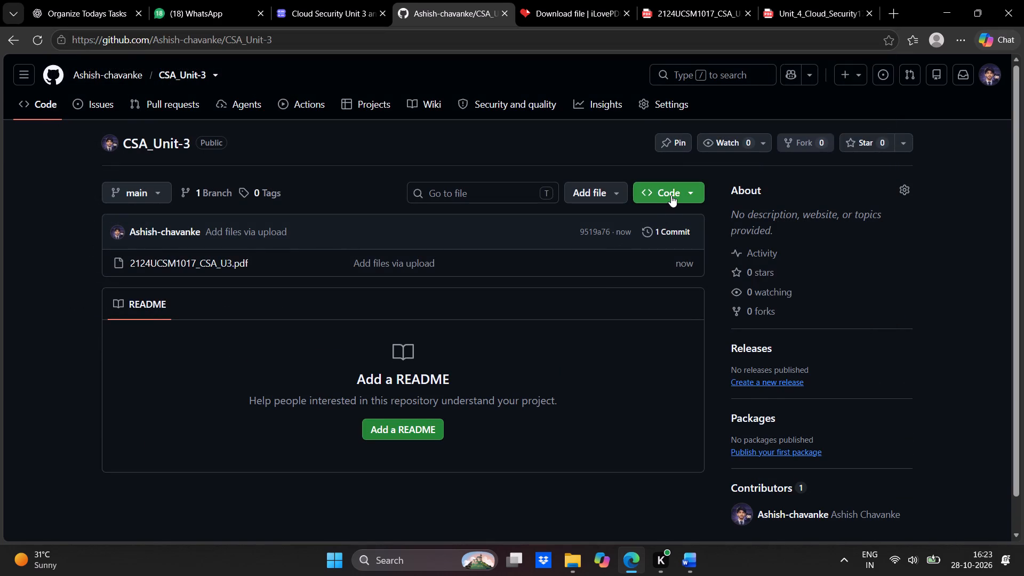
left_click(671, 195)
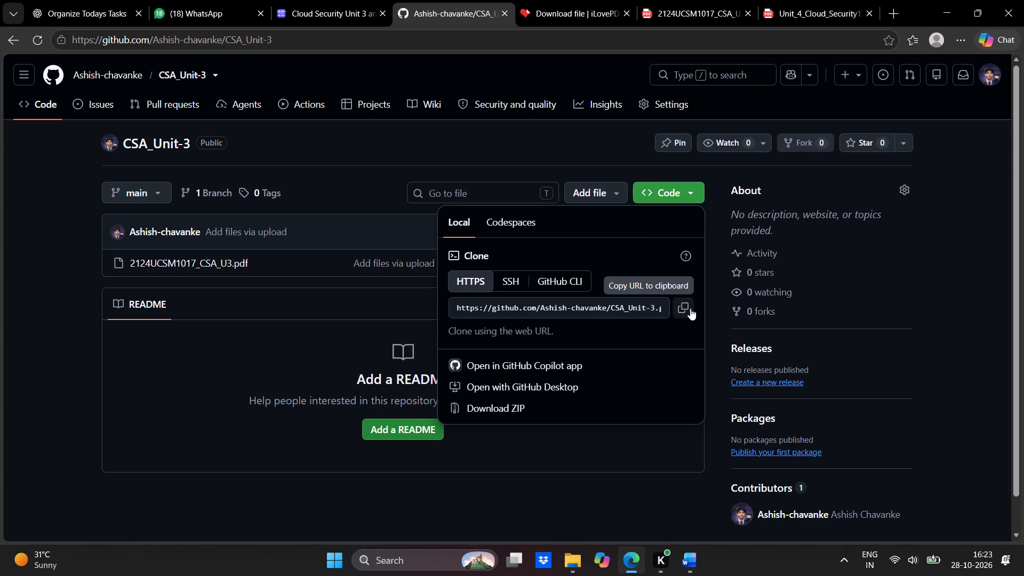
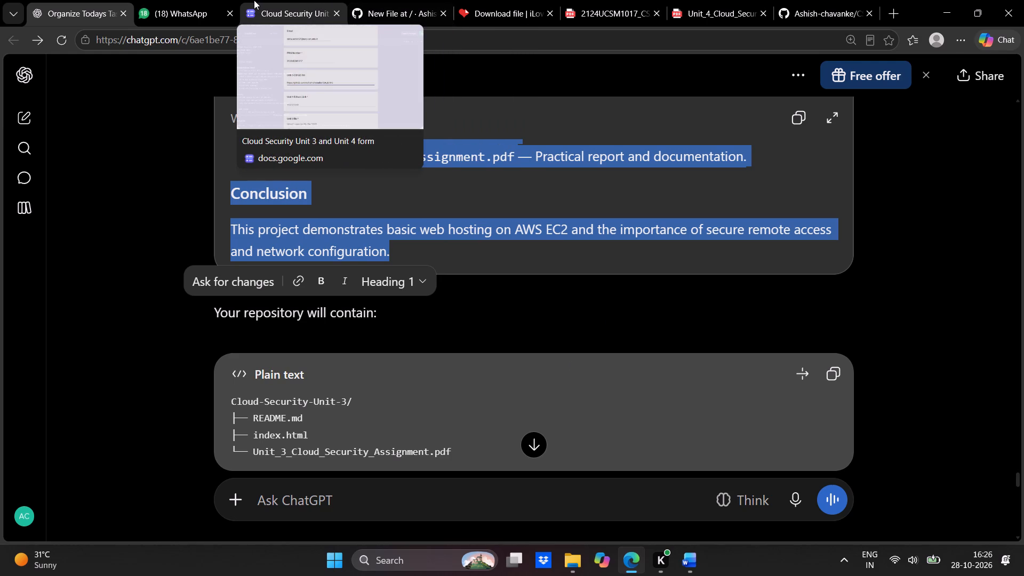
Back on GitHub, replace all of README.md's contents with the copied text and commit the file directly to the main branch.
left_click(371, 0)
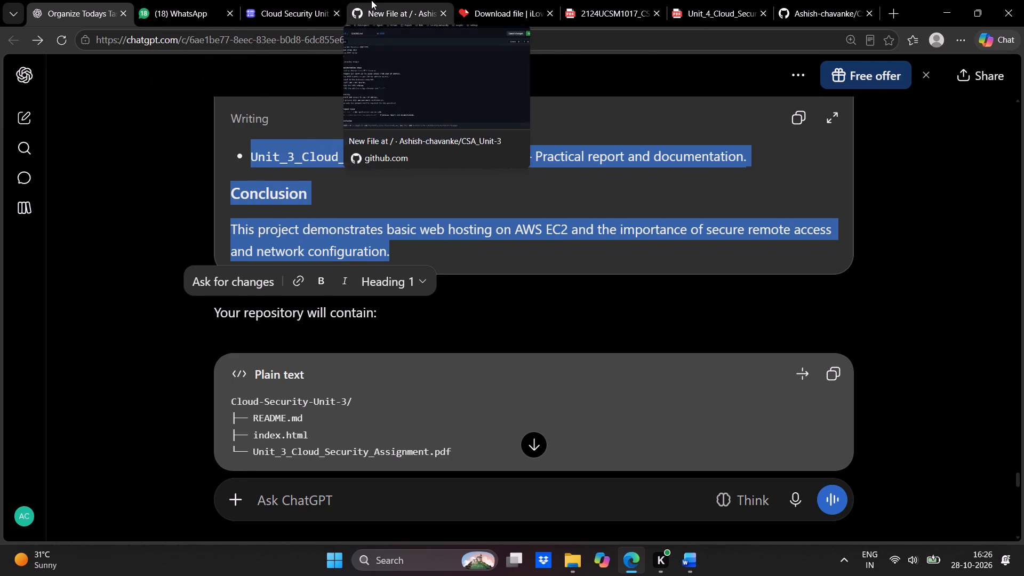
scroll(350, 399, "down", 6)
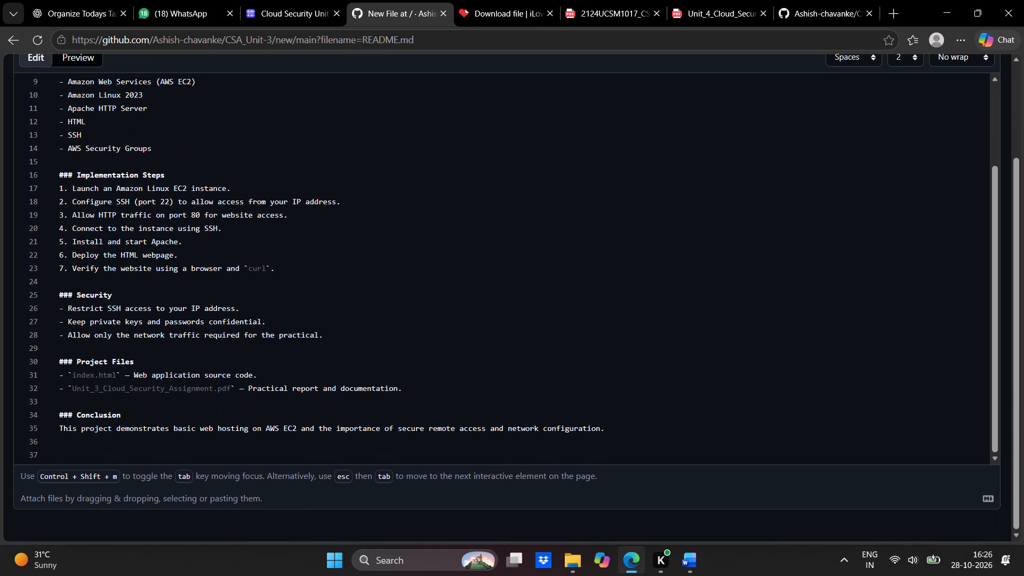
key("ctrl+a")
key("ctrl+v")
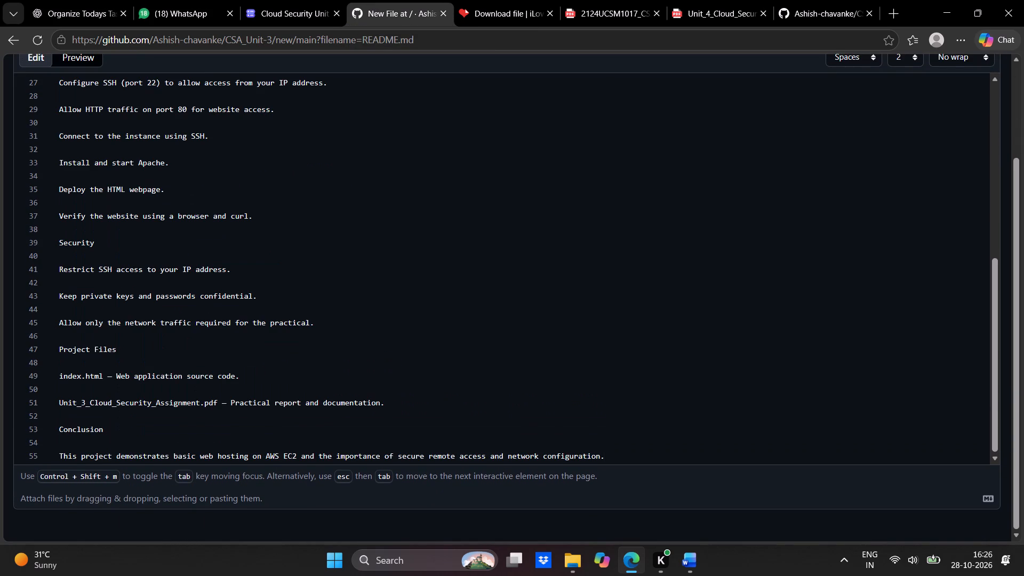
scroll(936, 56, "up", 5)
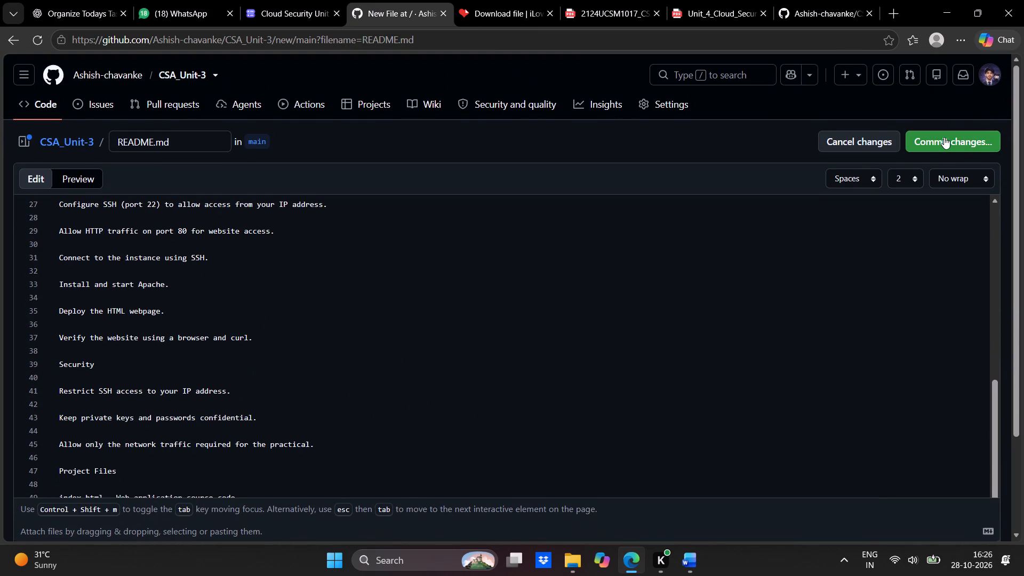
left_click(944, 137)
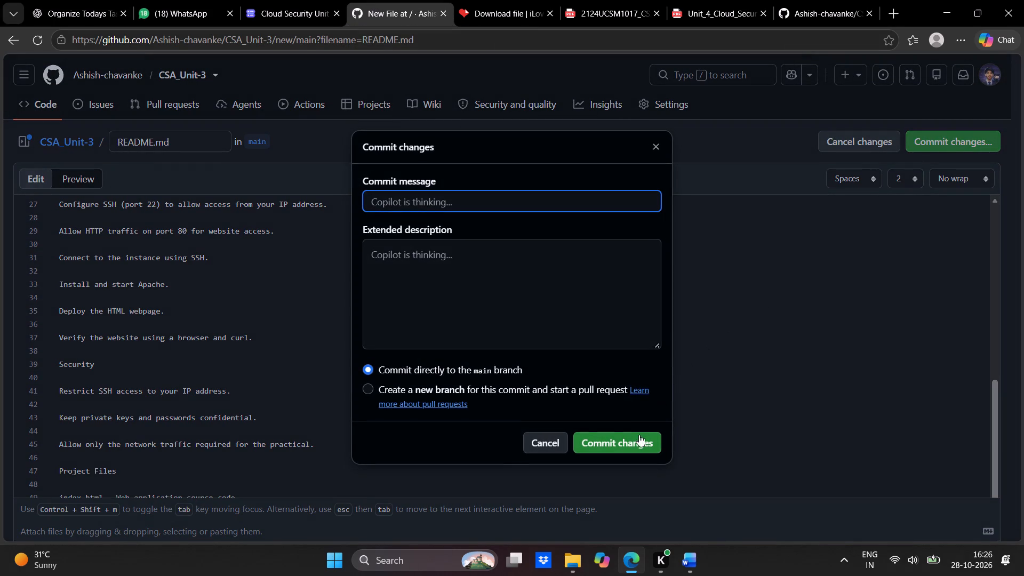
left_click(637, 437)
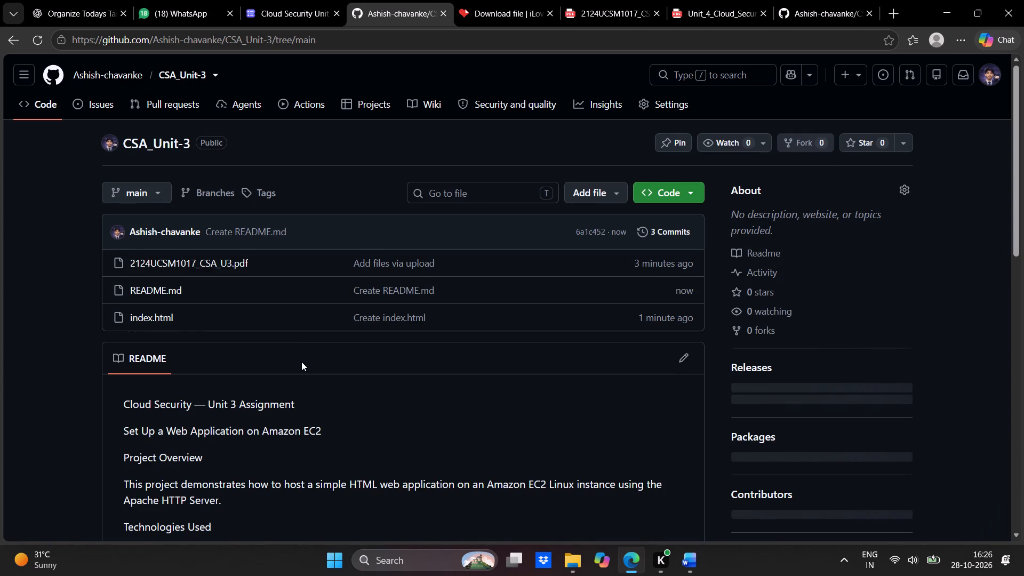
Copy the CSA_Unit-3 repository's main URL and replace the form's Unit 3 GitHub link with it.
scroll(268, 385, "down", 14)
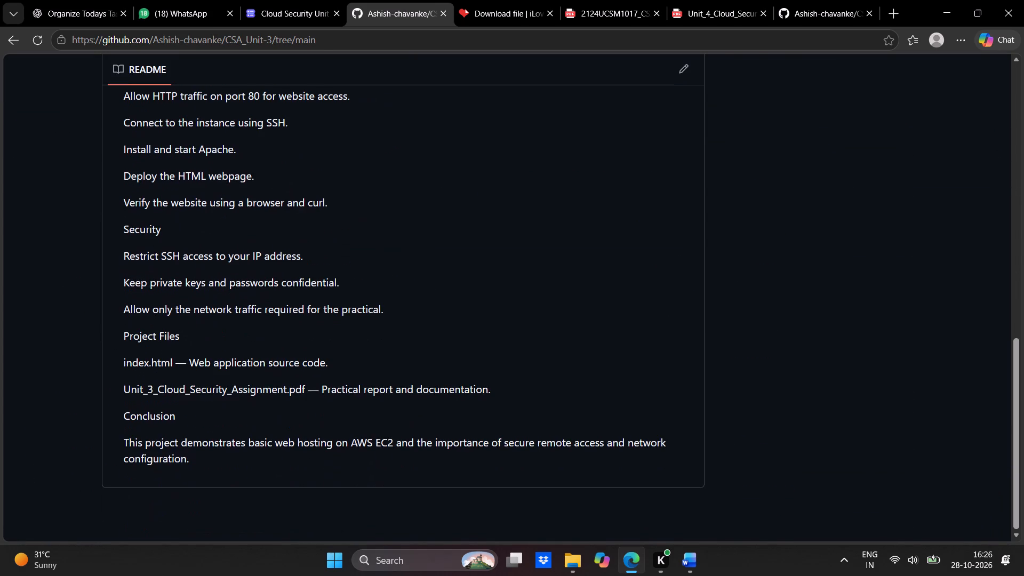
scroll(270, 388, "up", 15)
scroll(274, 381, "up", 7)
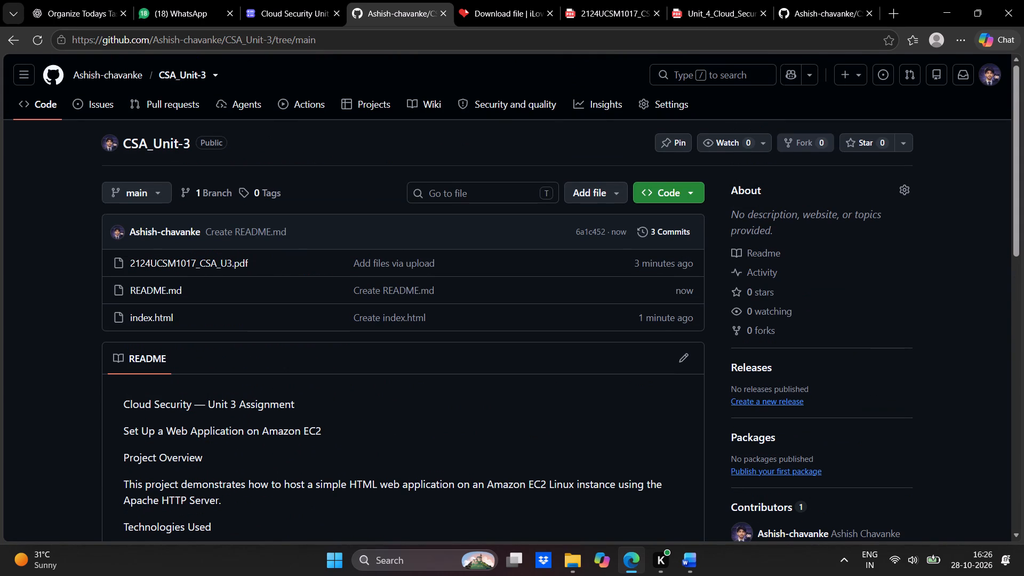
left_click(43, 42)
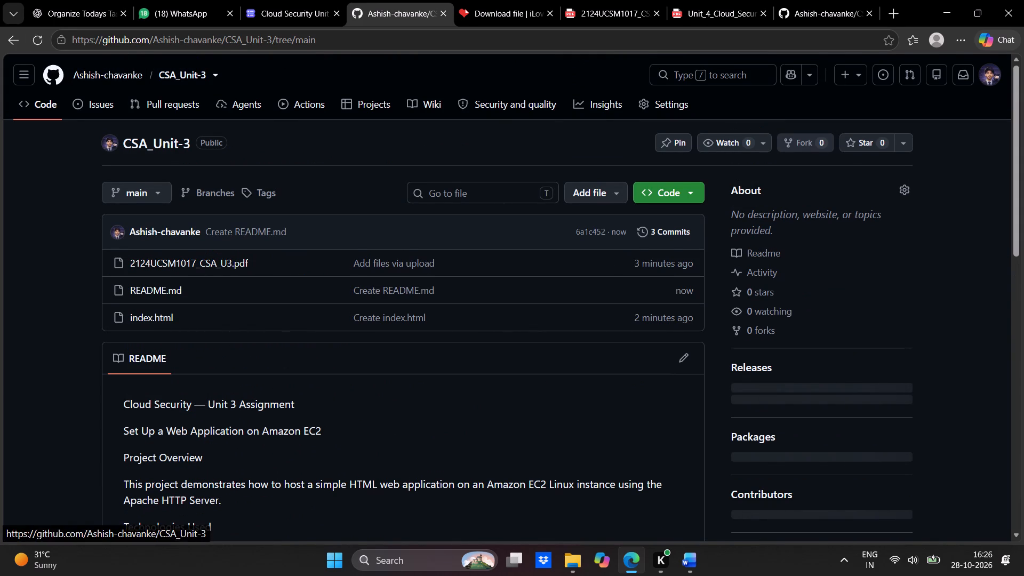
left_click(187, 70)
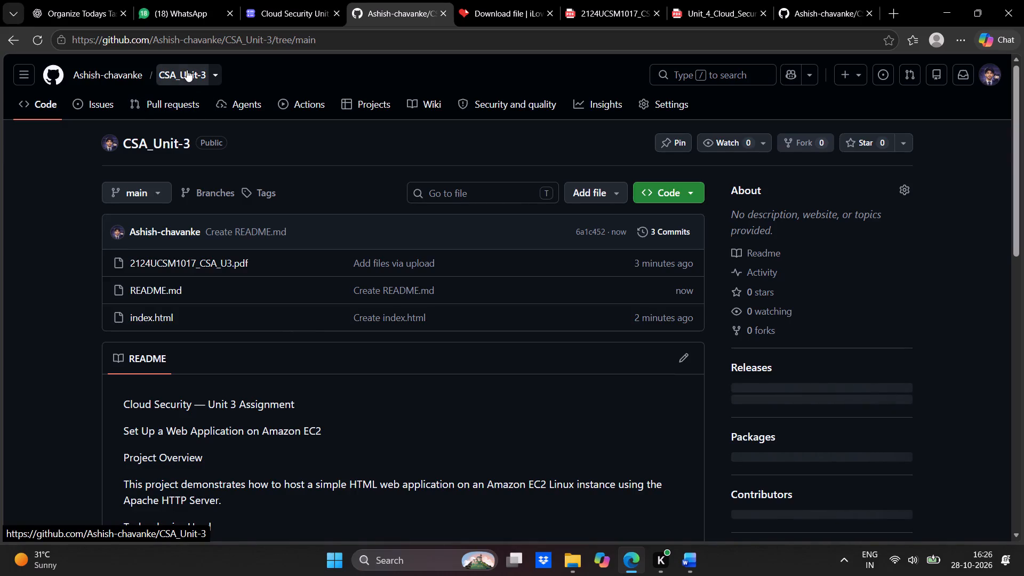
left_click_drag(323, 48, 74, 59)
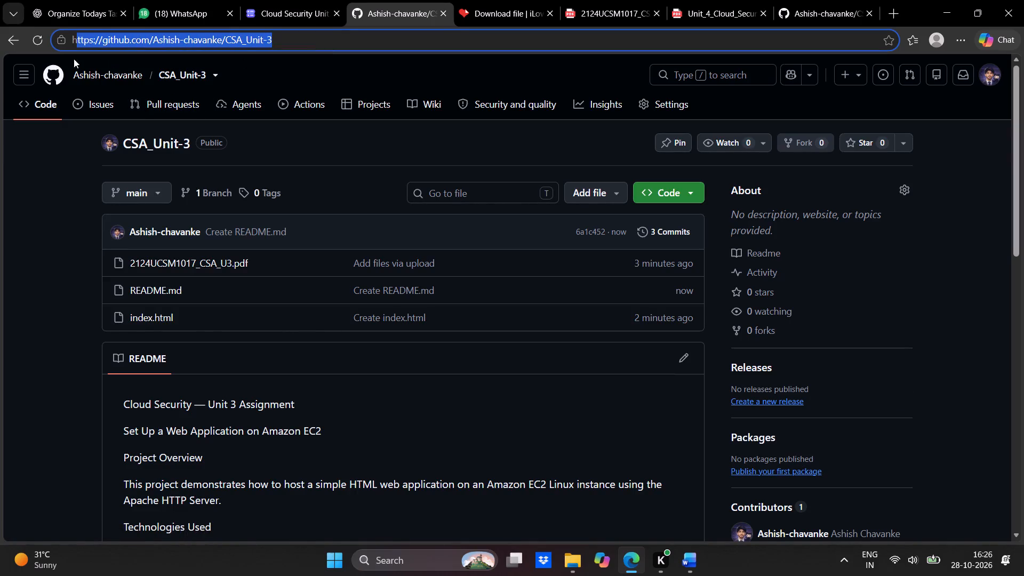
left_click_drag(74, 59, 61, 58)
key("ctrl+c")
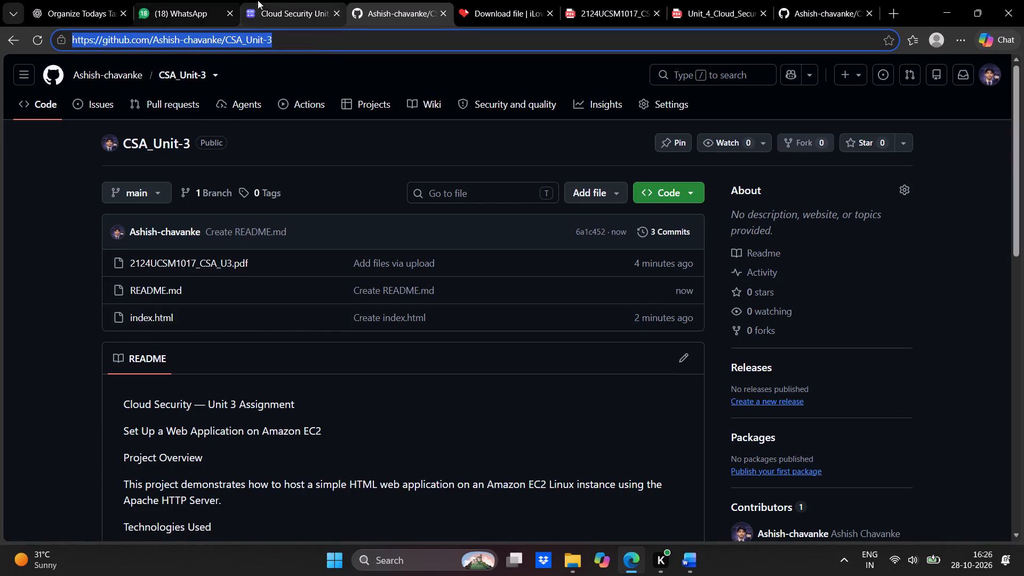
left_click(313, 10)
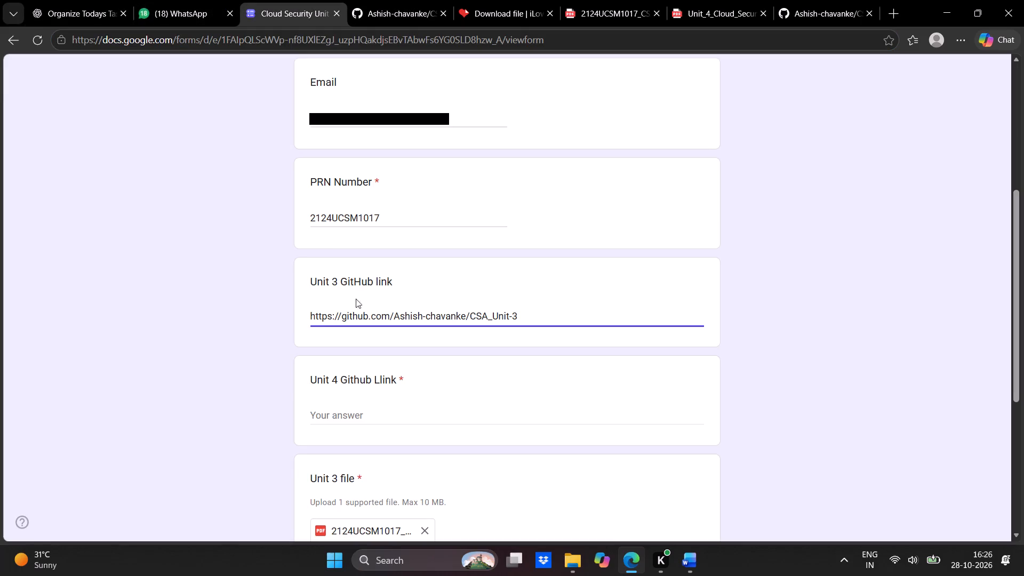
key("ctrl+a")
key("ctrl+v")
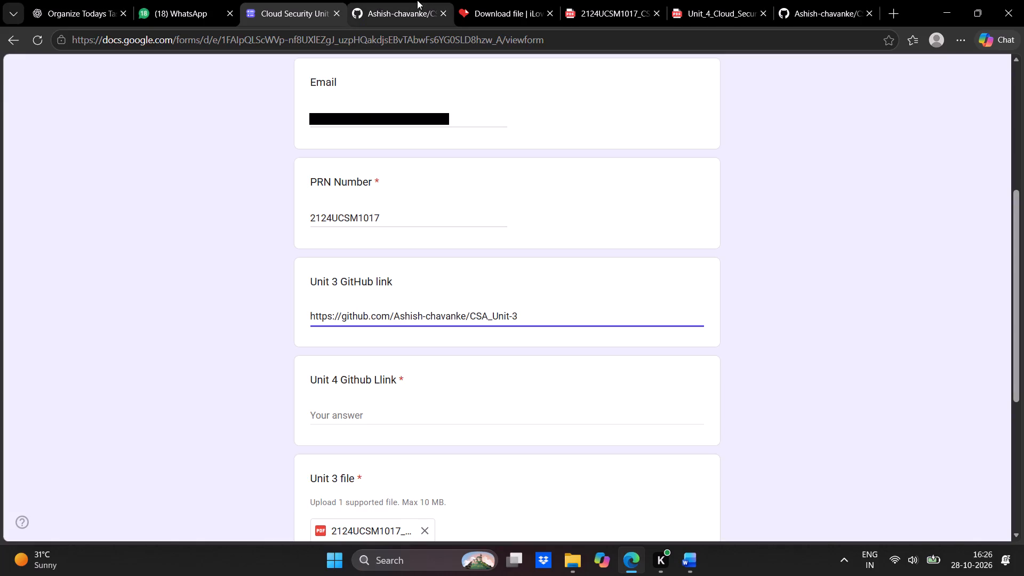
Return to the CSA_Unit-3 repository on GitHub and review its file list and the full README.
left_click(407, 0)
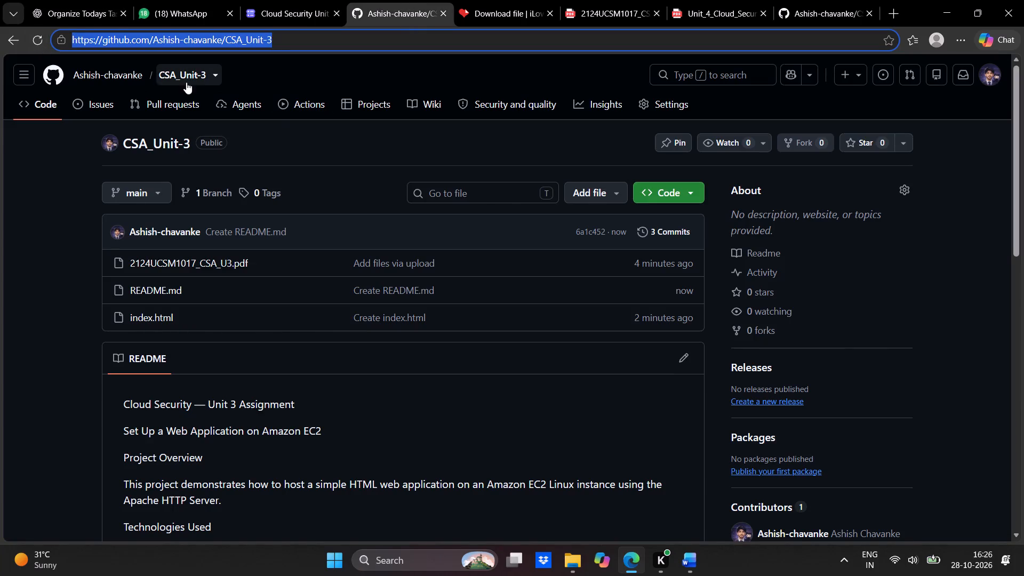
left_click(186, 82)
scroll(327, 235, "down", 5)
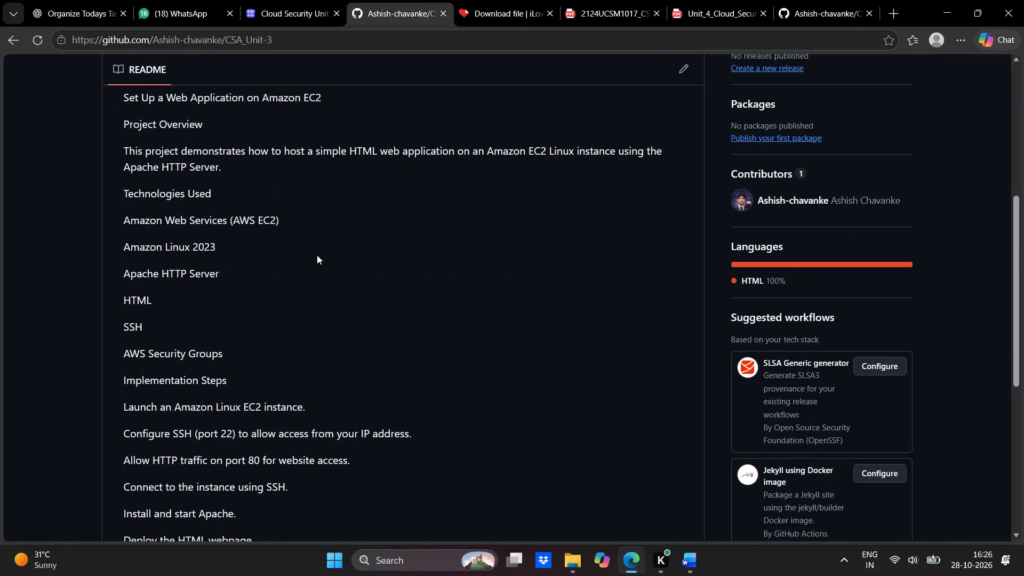
scroll(311, 258, "down", 8)
scroll(311, 258, "up", 9)
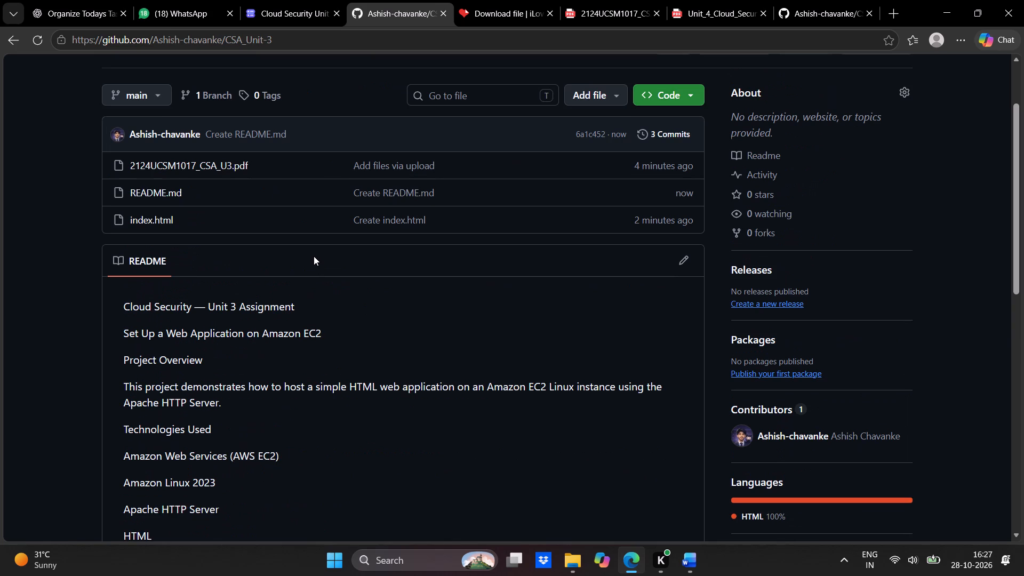
scroll(314, 256, "up", 6)
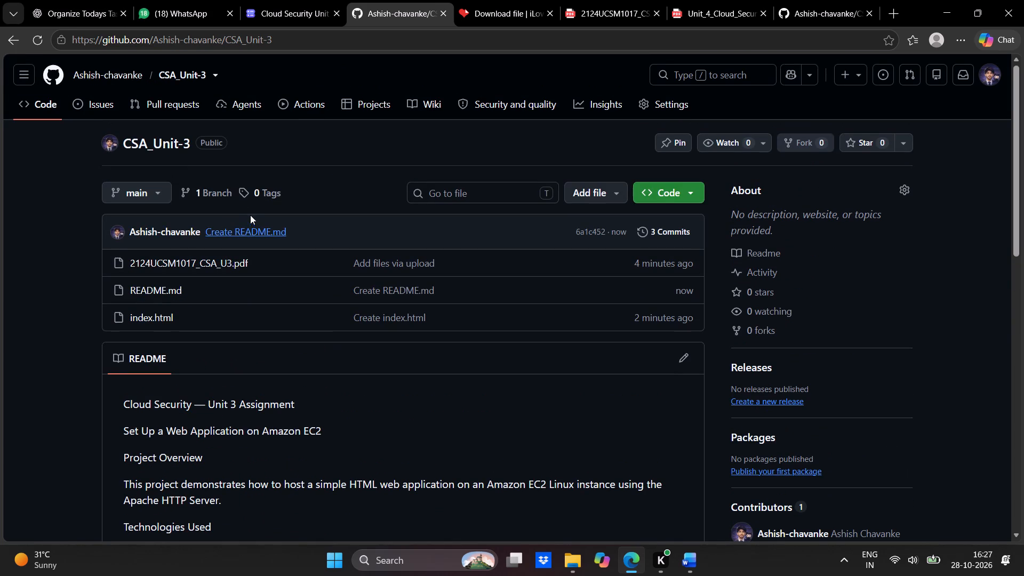
left_click(3, 38)
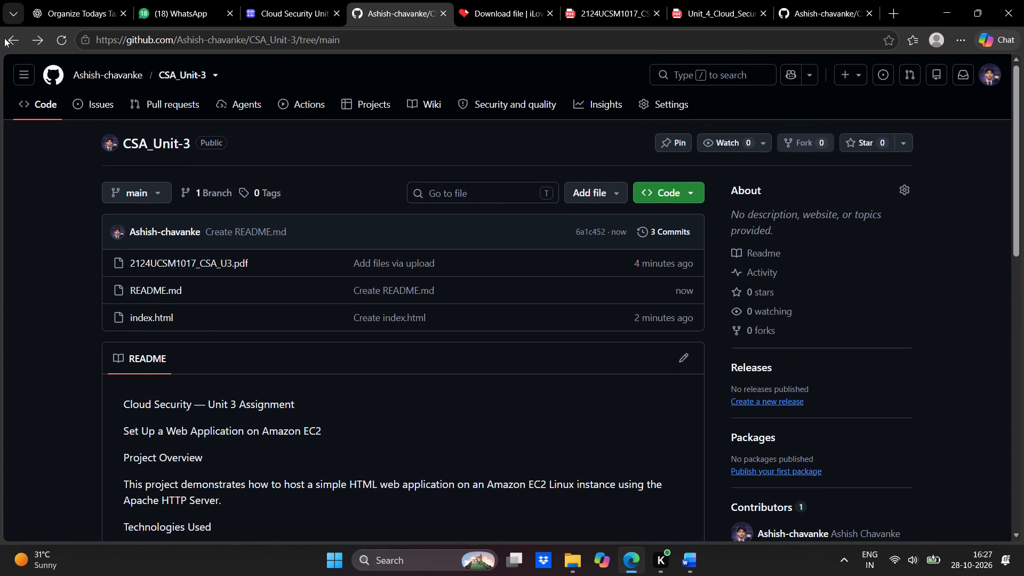
left_click(21, 47)
triple_click(21, 45)
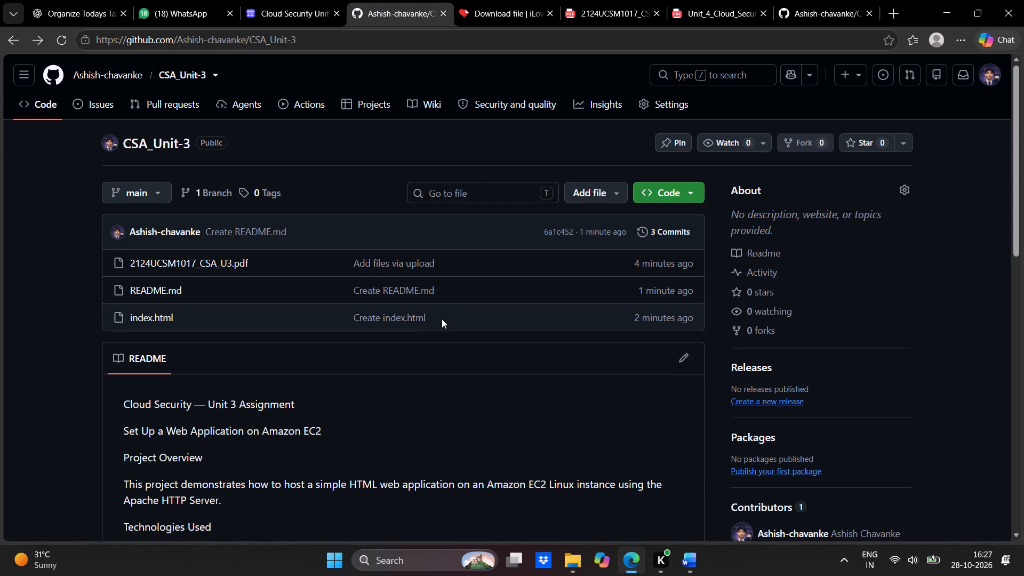
scroll(450, 328, "down", 15)
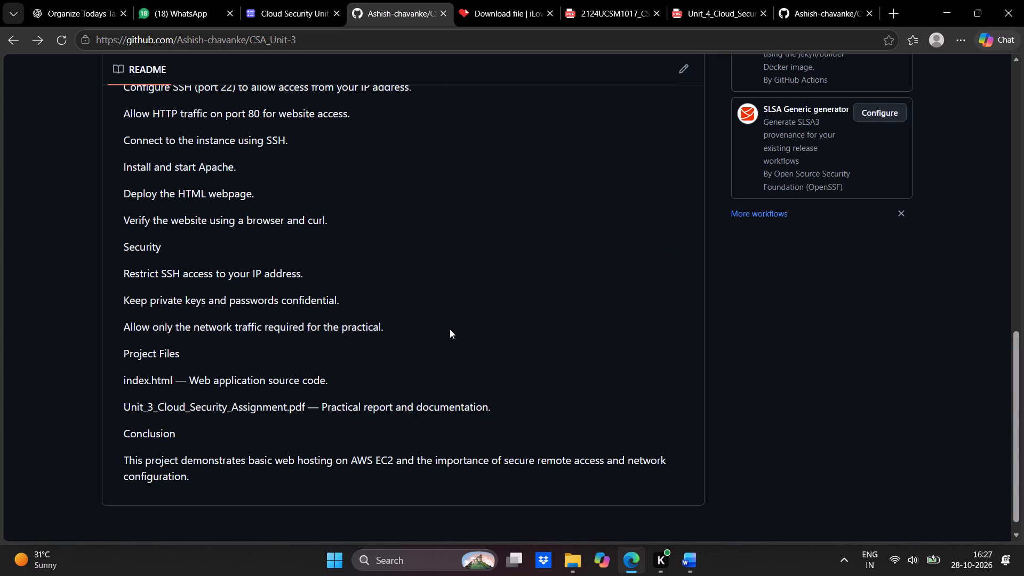
scroll(450, 329, "down", 5)
scroll(431, 337, "up", 4)
scroll(431, 337, "down", 7)
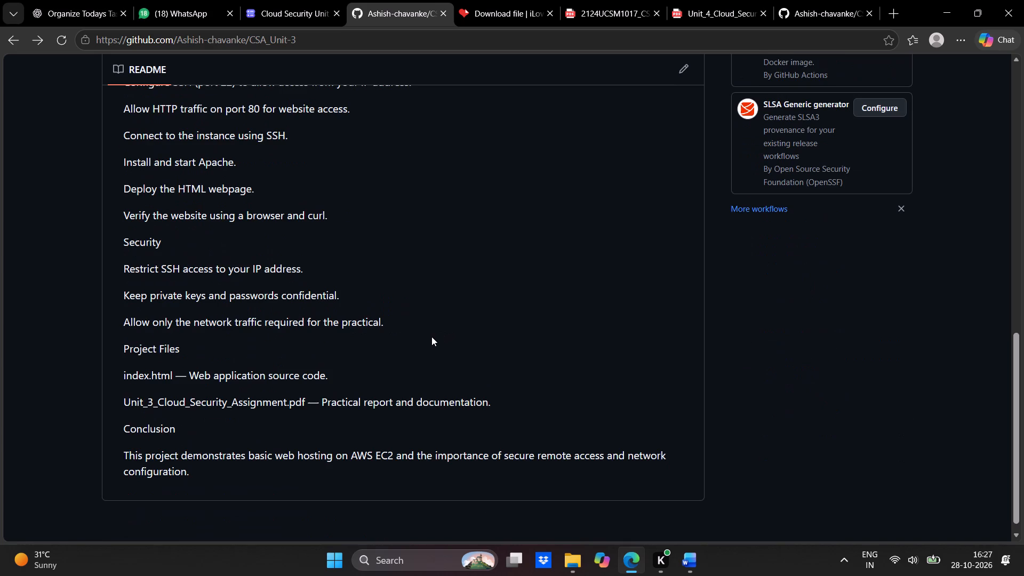
scroll(431, 337, "up", 16)
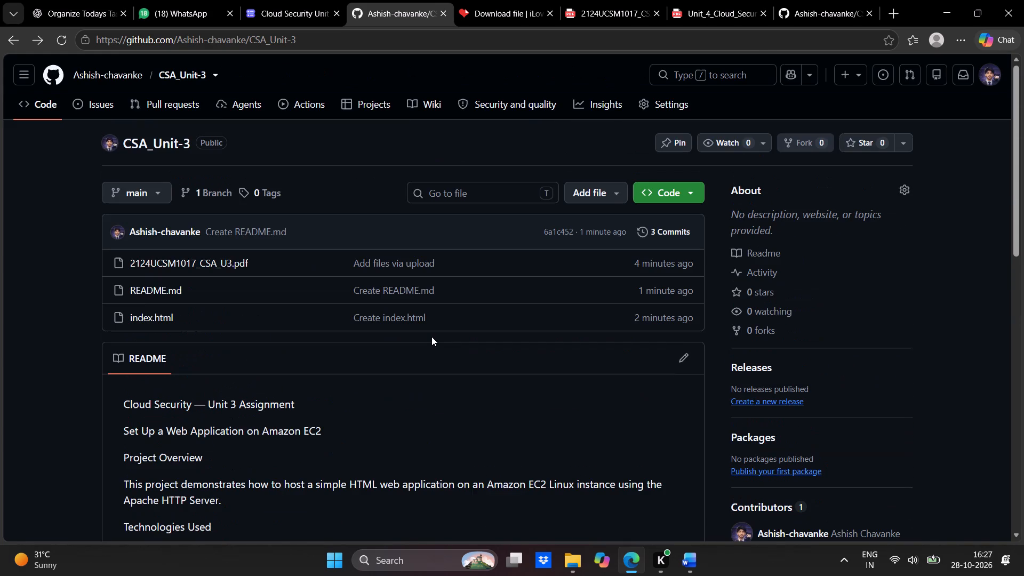
scroll(431, 337, "up", 2)
scroll(282, 257, "down", 11)
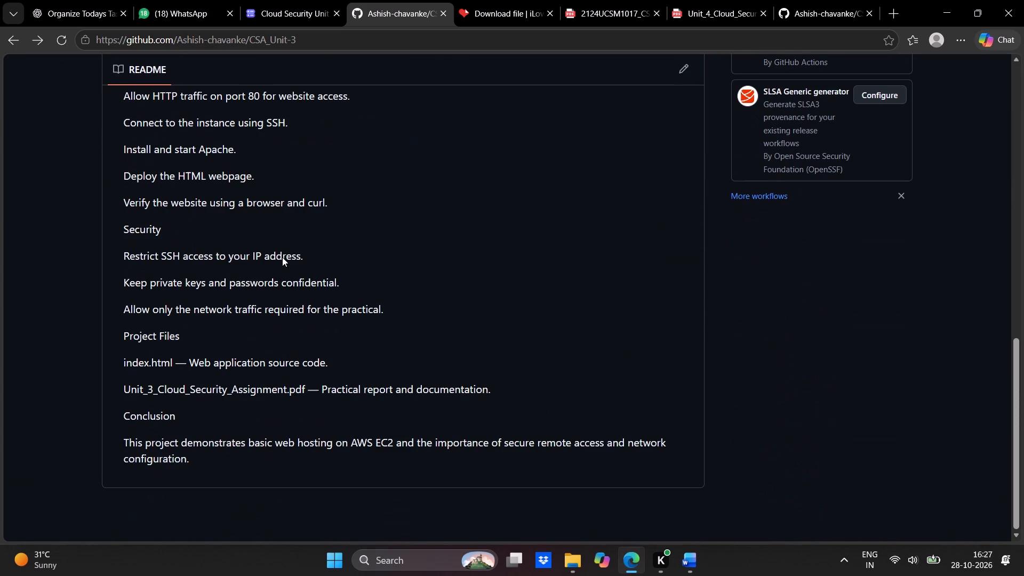
scroll(282, 257, "up", 14)
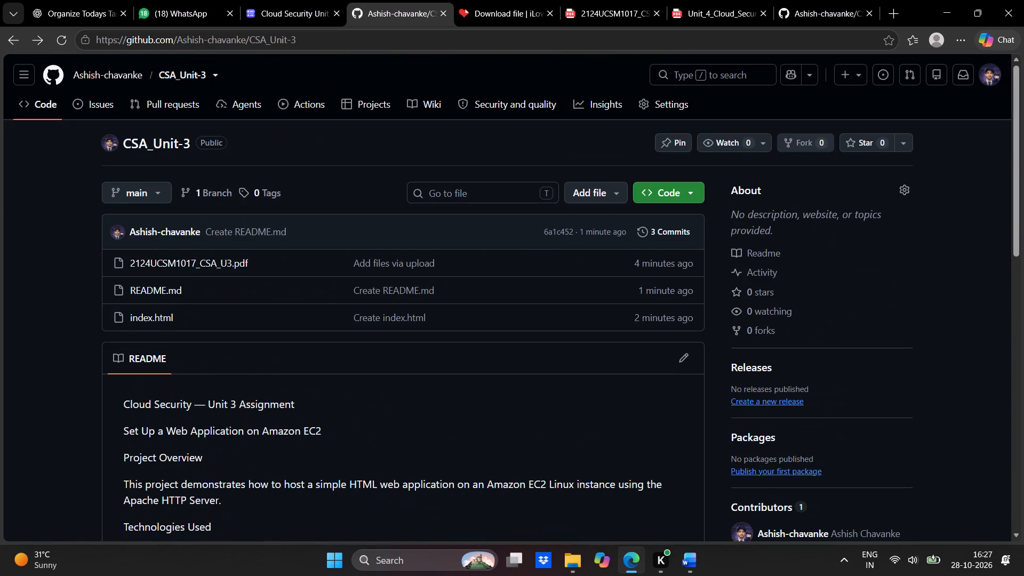
scroll(281, 194, "down", 17)
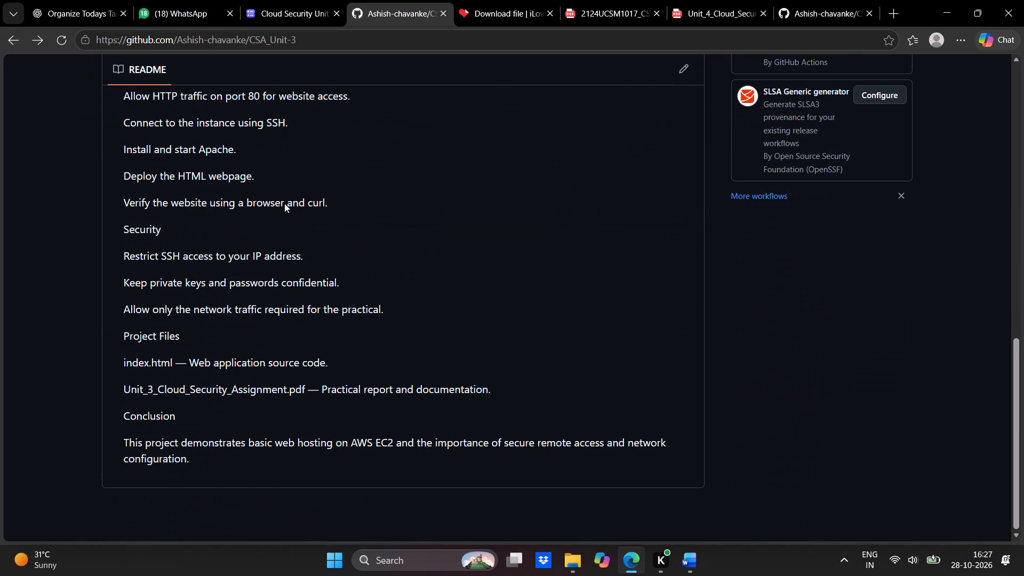
scroll(325, 123, "down", 2)
scroll(325, 123, "up", 7)
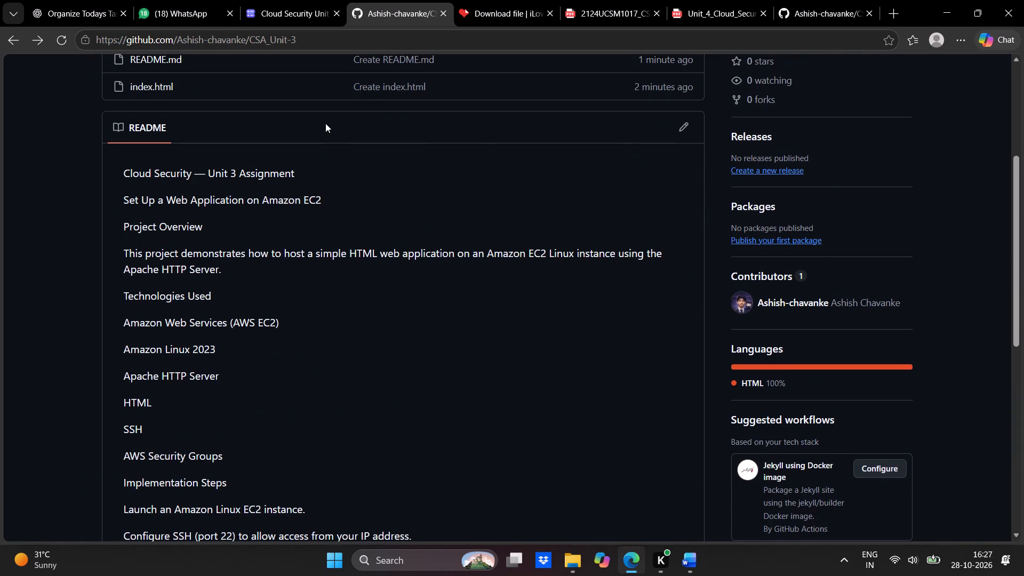
scroll(325, 123, "up", 15)
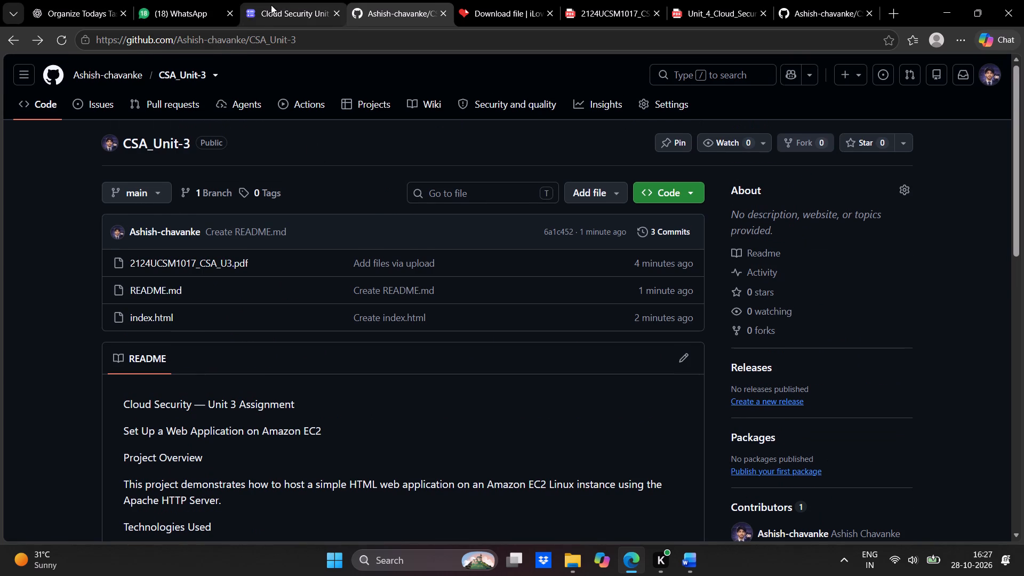
Open the repository owner's GitHub profile and look through its overview down to the contribution activity.
left_click(98, 74)
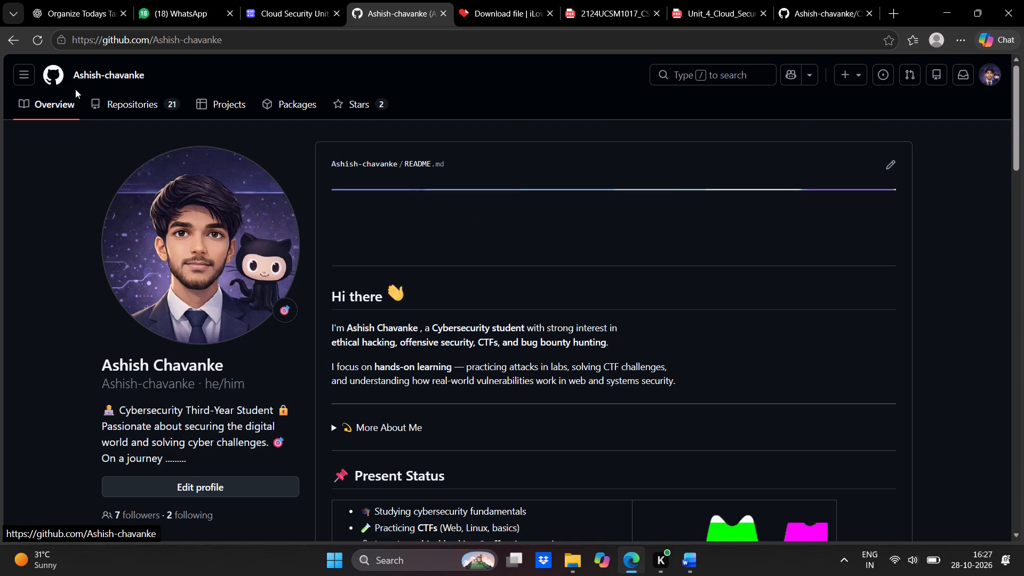
scroll(75, 90, "down", 18)
scroll(97, 125, "down", 6)
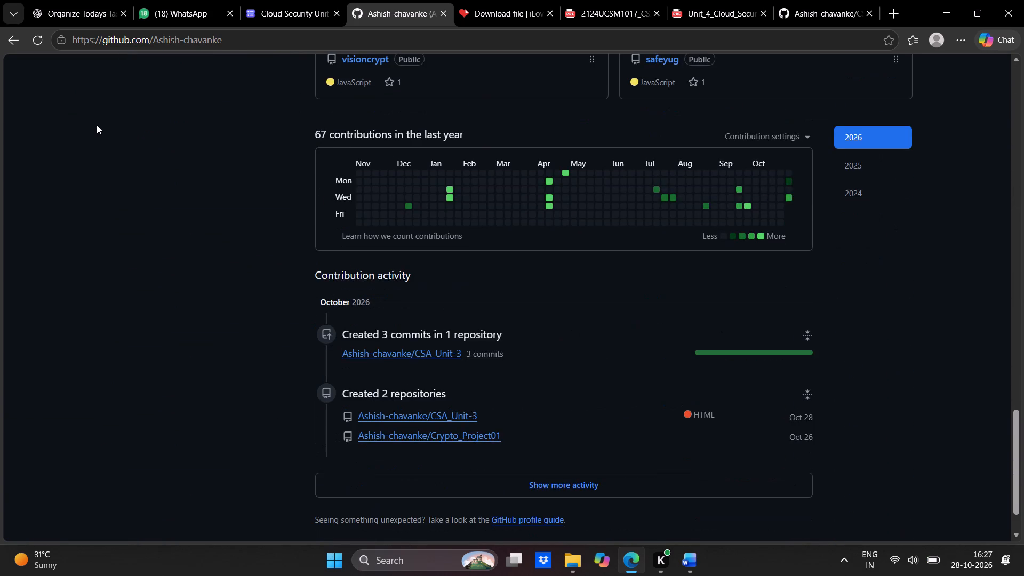
scroll(97, 125, "down", 4)
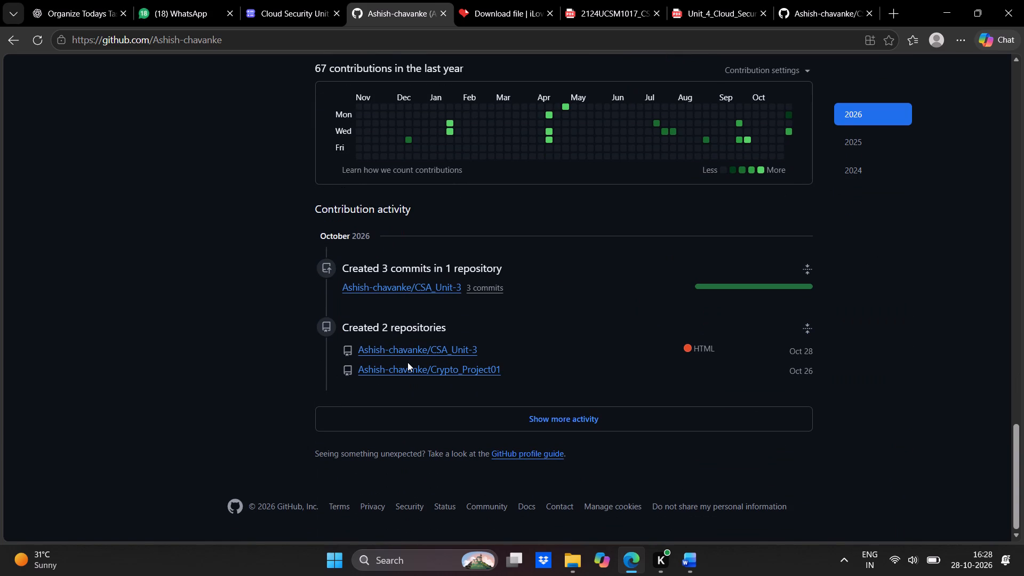
scroll(412, 366, "down", 3)
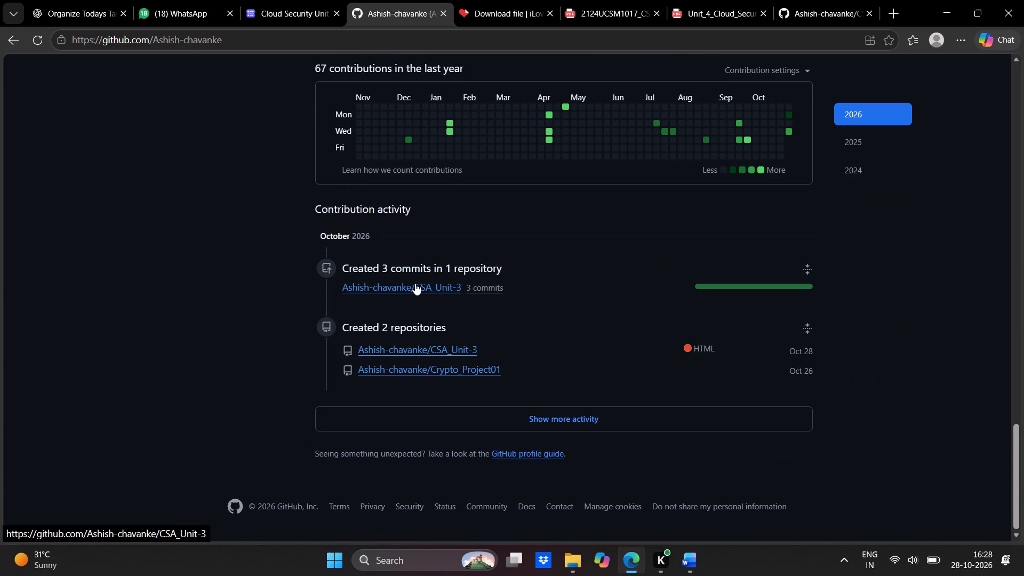
scroll(415, 285, "up", 4)
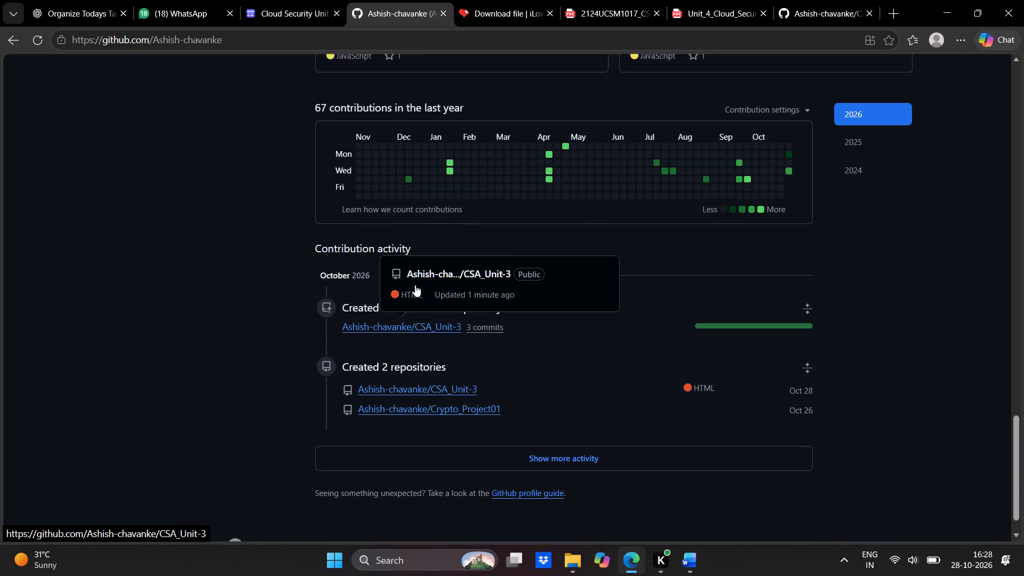
scroll(691, 189, "up", 17)
scroll(690, 188, "up", 9)
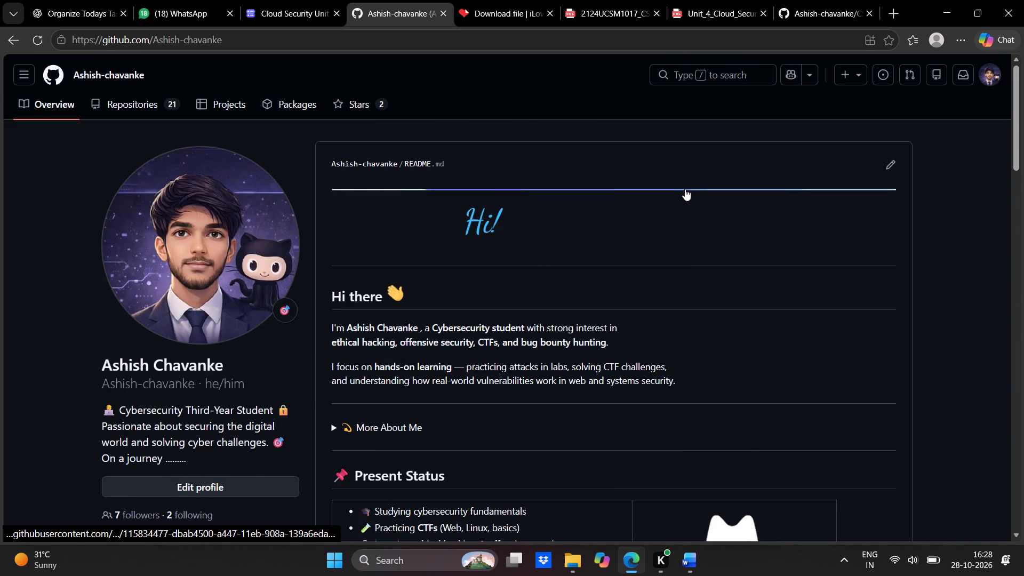
Open the profile's repository list and copy the repository name CSA_Unit-3.
left_click(170, 96)
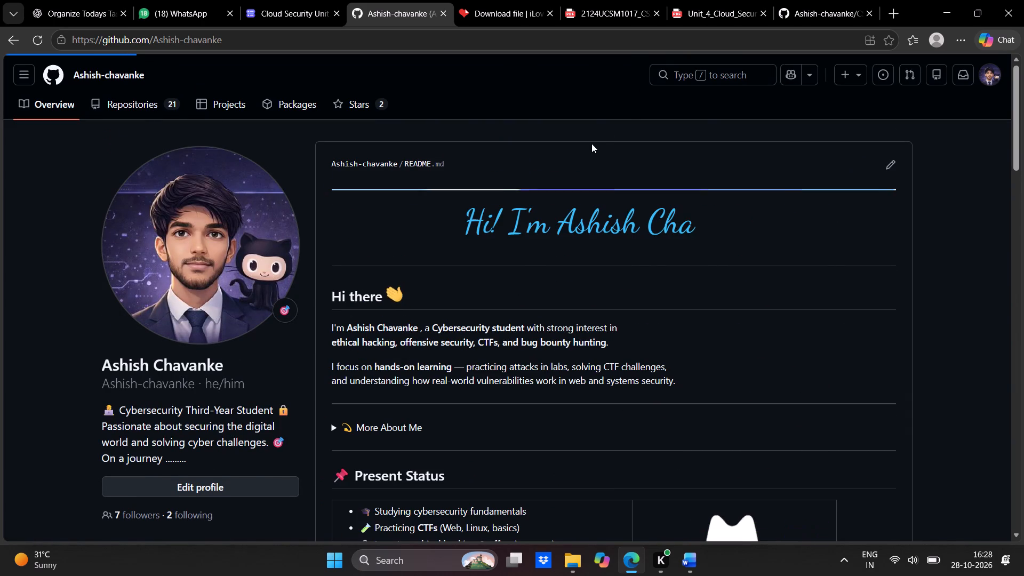
left_click(878, 155)
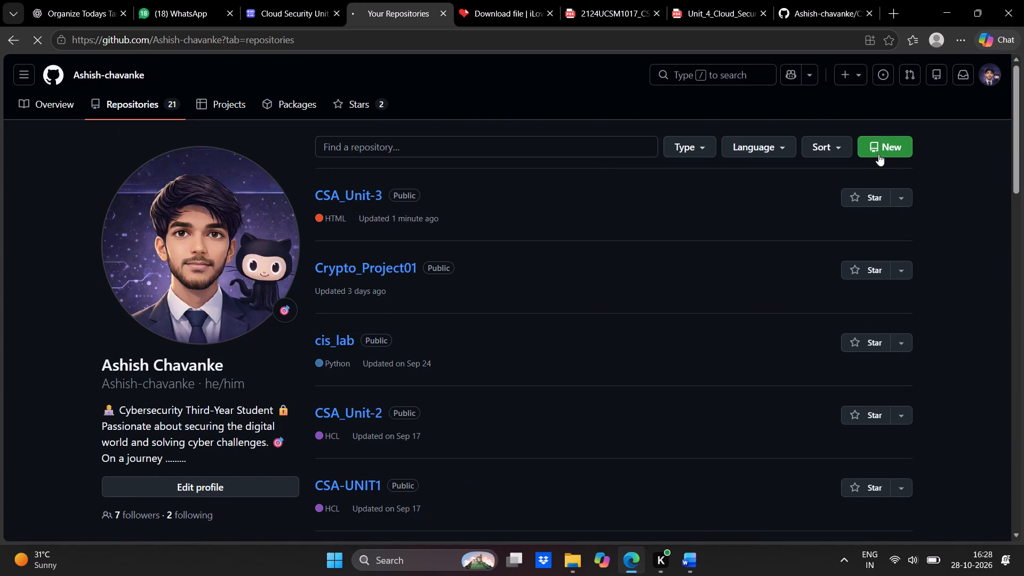
left_click_drag(388, 195, 291, 206)
left_click(316, 194)
left_click(307, 194)
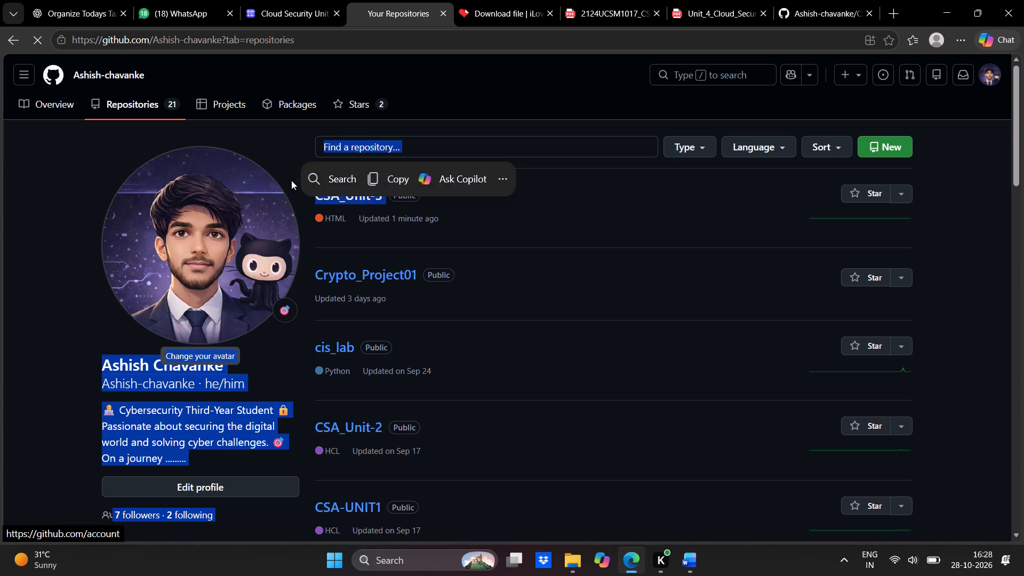
left_click(288, 171)
left_click(307, 186)
left_click(291, 145)
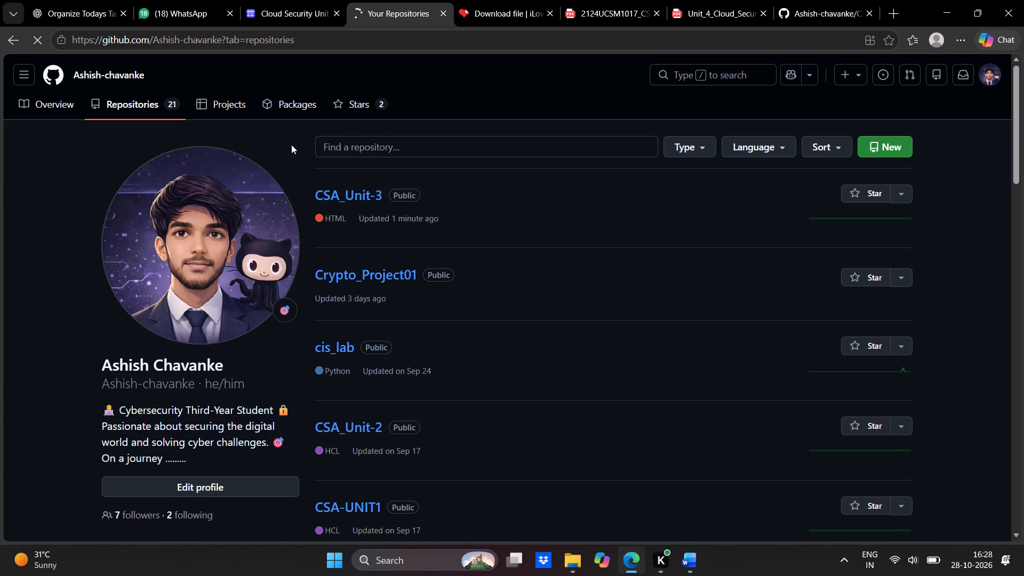
left_click_drag(314, 187, 383, 193)
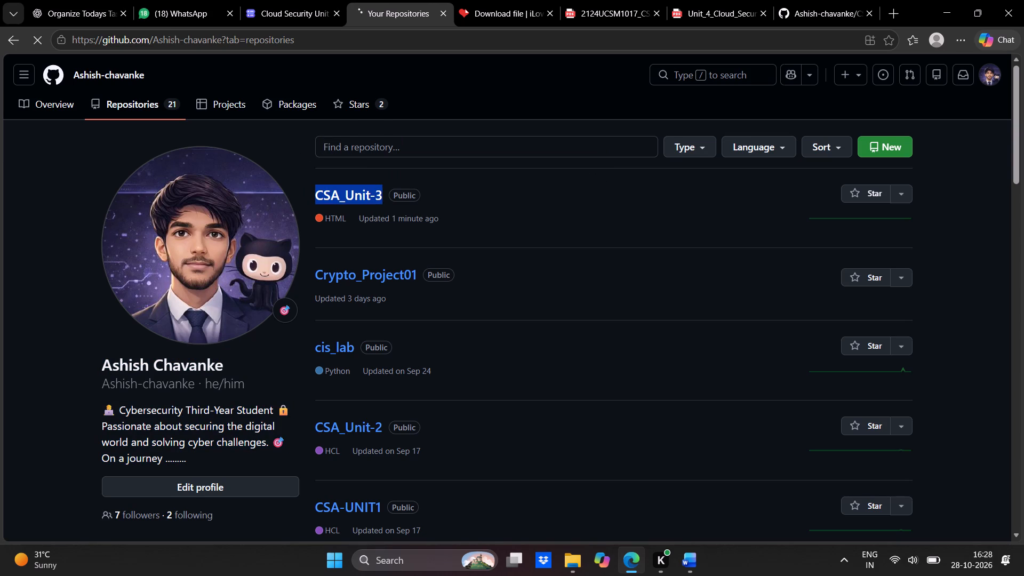
key("ctrl+c")
Start creating a new GitHub repository from the profile's repository list.
left_click(865, 147)
Close the iLovePDF download page and the open Unit 3 and Unit 4 report PDFs.
left_click(531, 0)
left_click(549, 11)
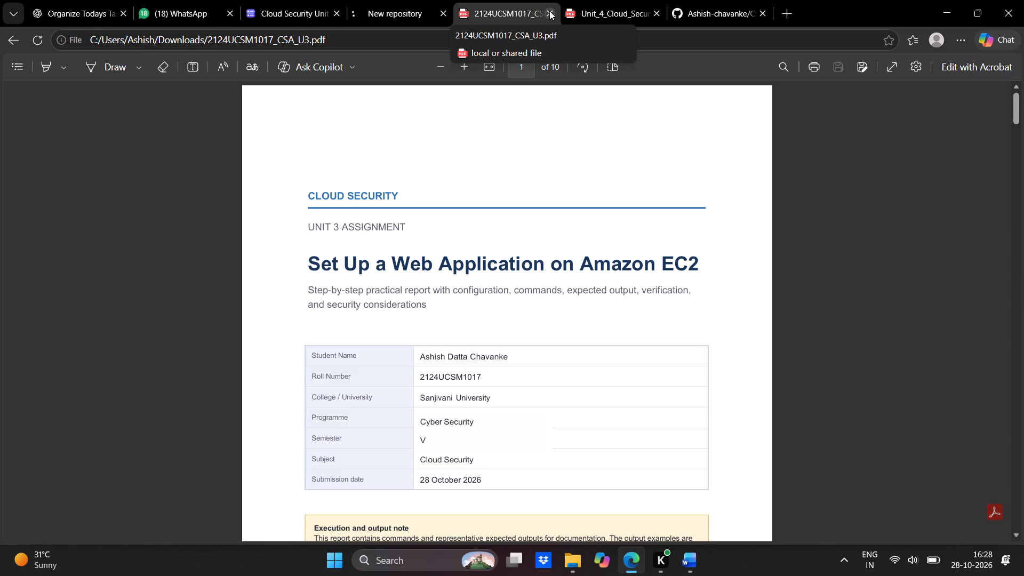
left_click(549, 11)
left_click(549, 11)
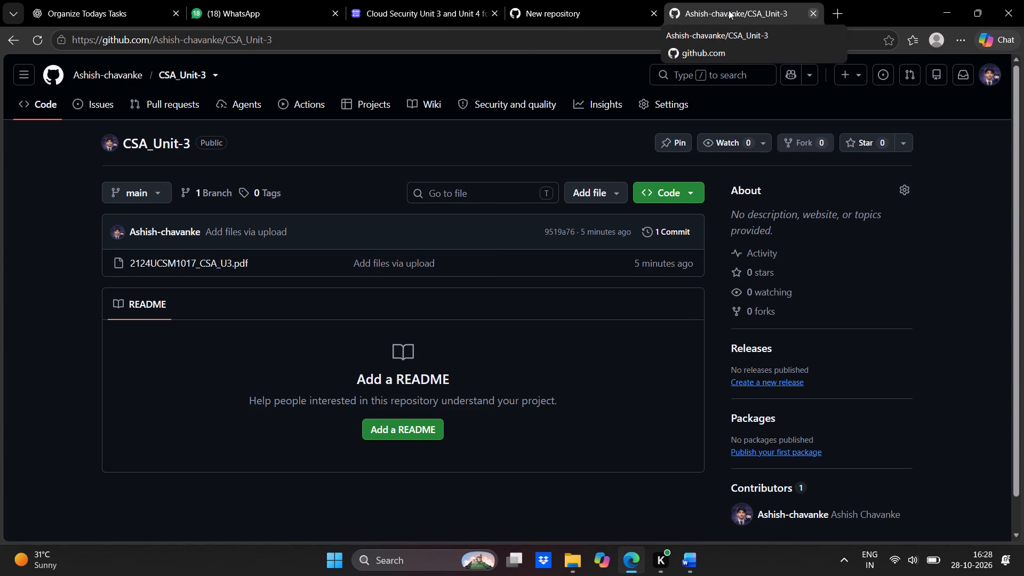
left_click(582, 6)
left_click(558, 224)
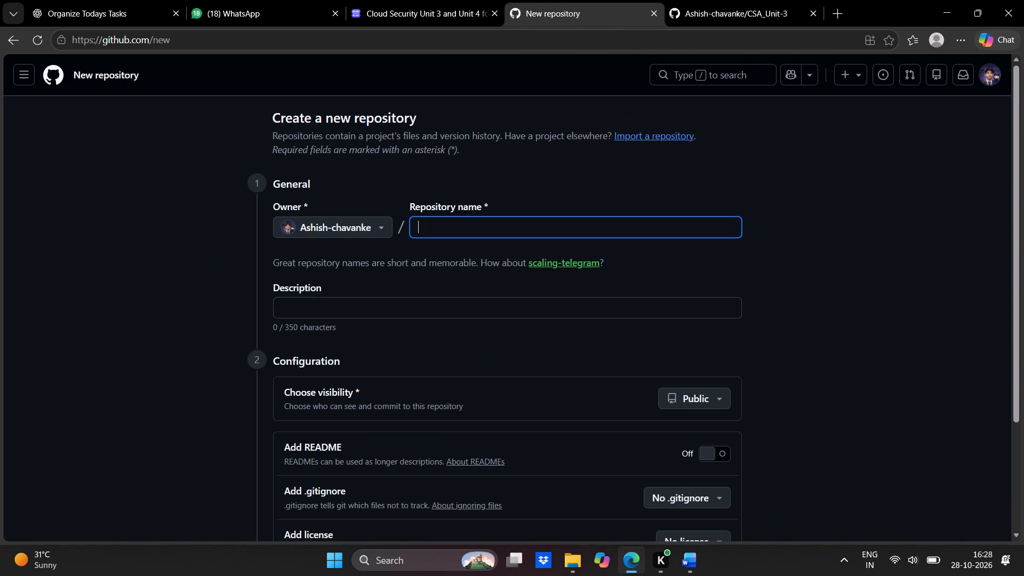
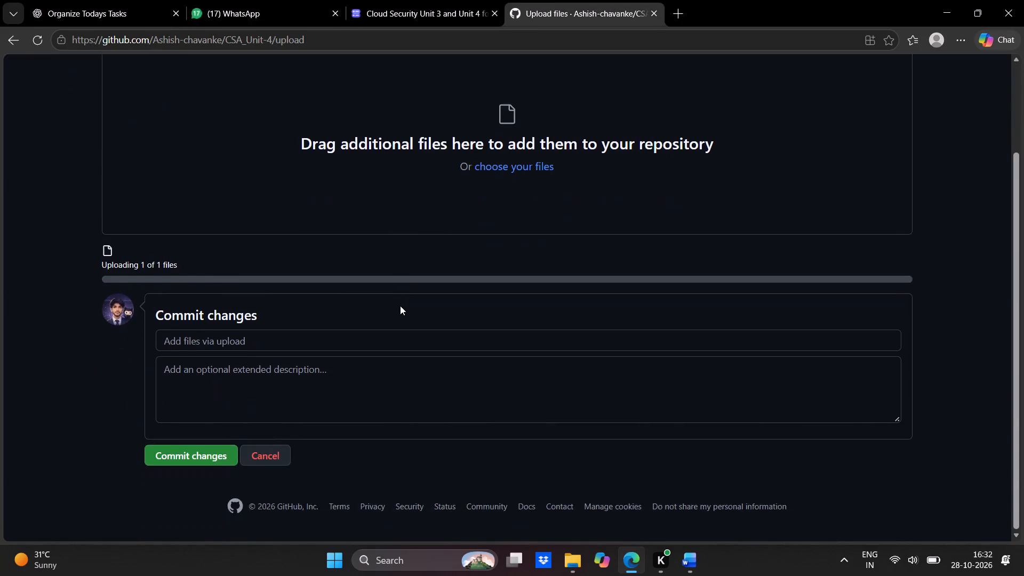
scroll(400, 306, "up", 5)
scroll(400, 306, "down", 9)
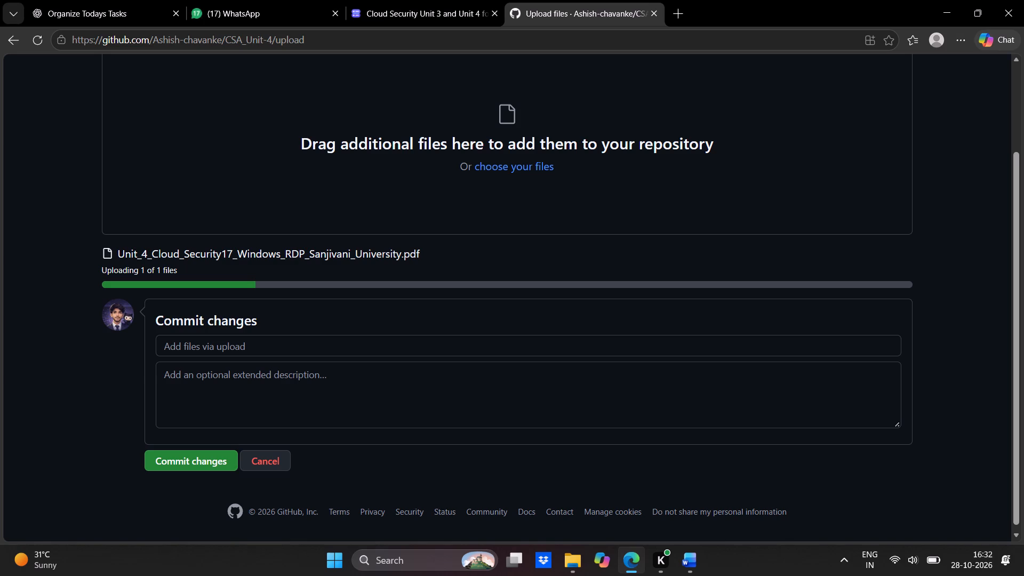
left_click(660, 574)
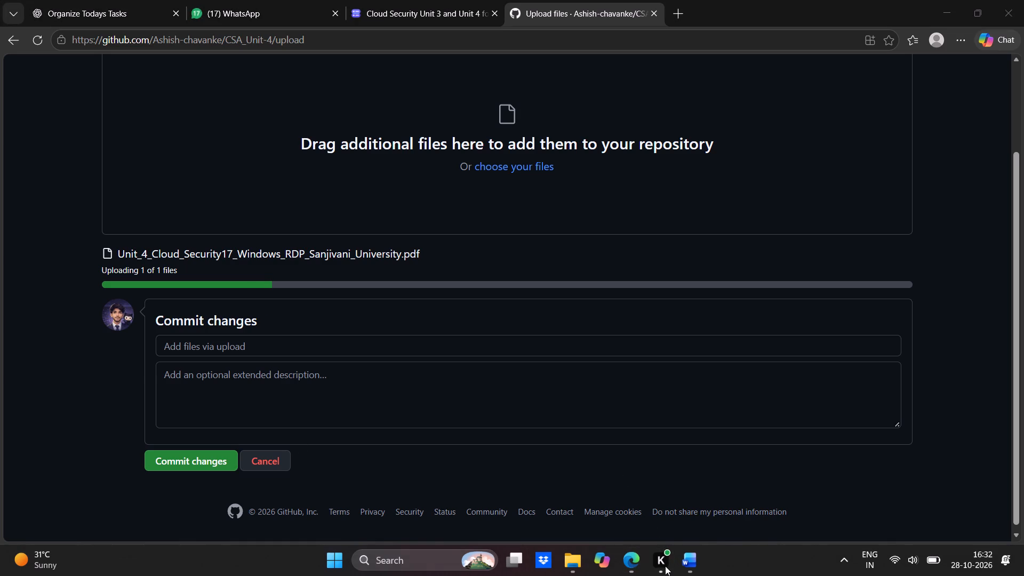
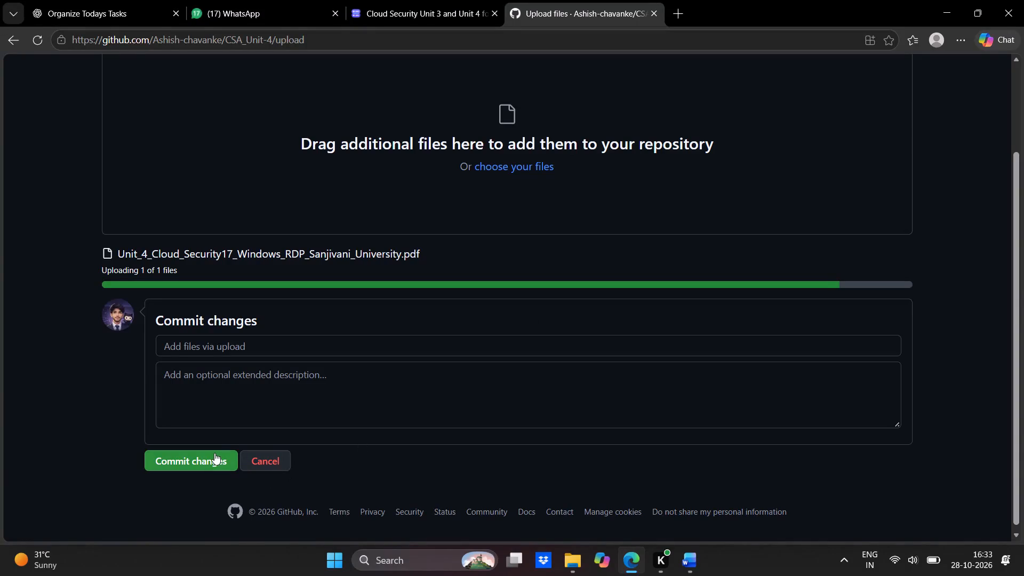
Switch to the Cloud Security Unit 3 and Unit 4 Google form to check its entries while the PDF uploads.
left_click(436, 0)
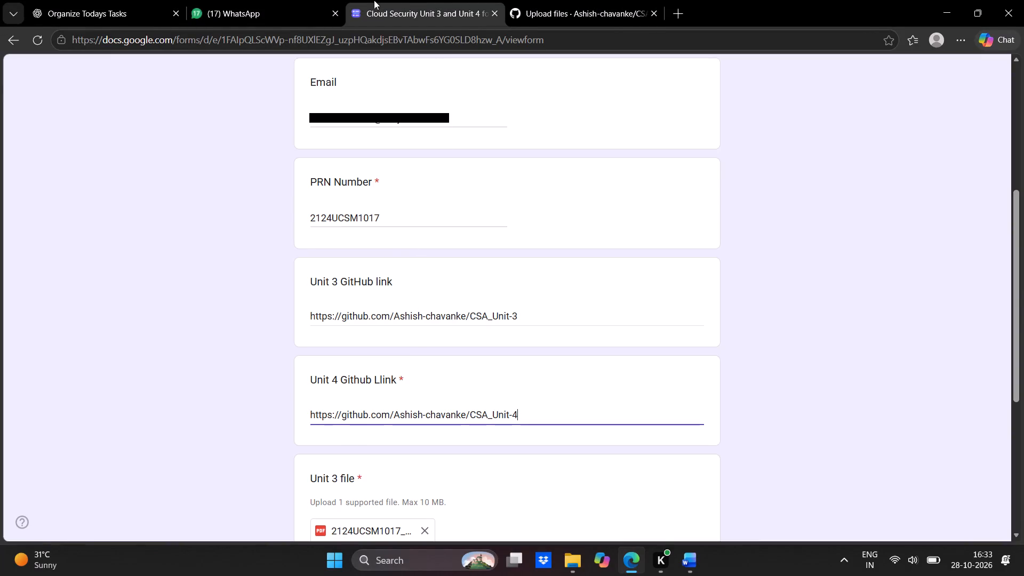
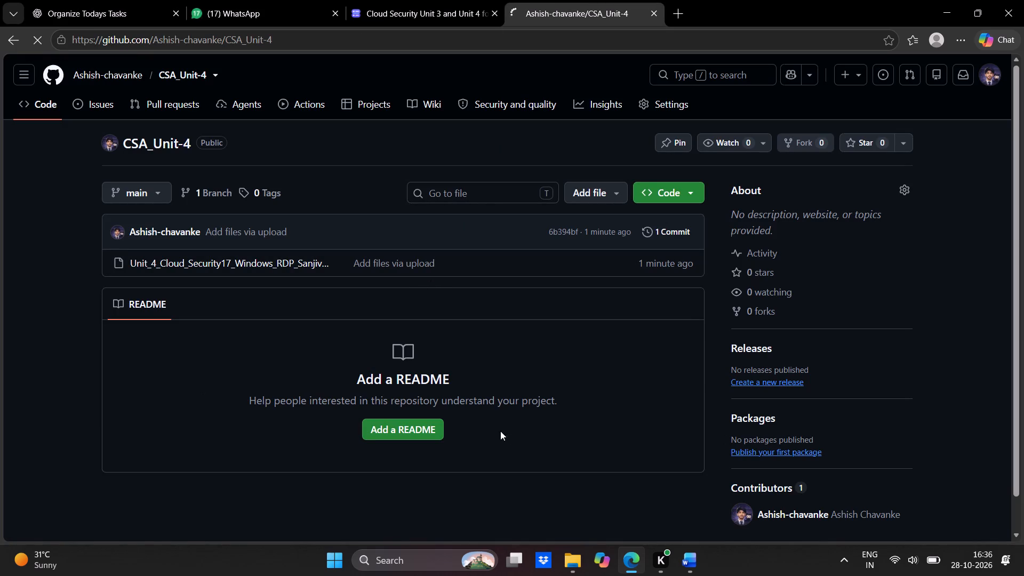
Start a new README.md file on the main branch of the CSA_Unit-4 repository.
left_click(419, 428)
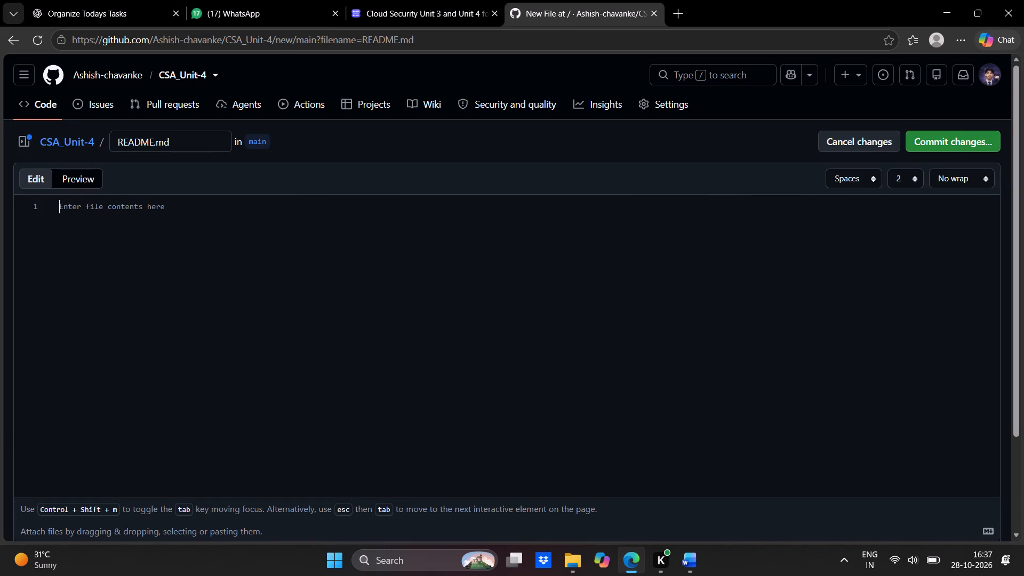
key("ctrl+v")
left_click(942, 101)
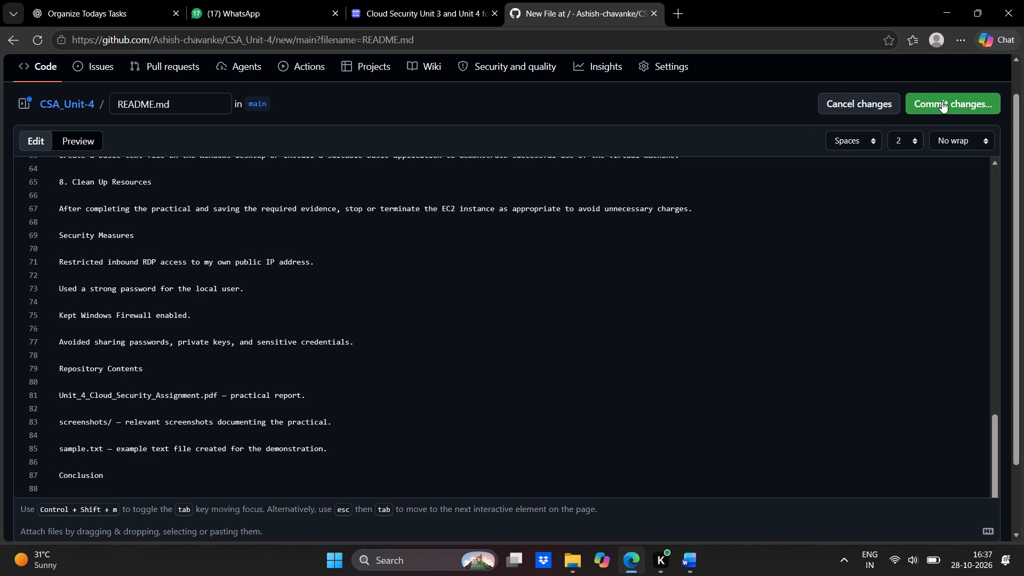
left_click(629, 448)
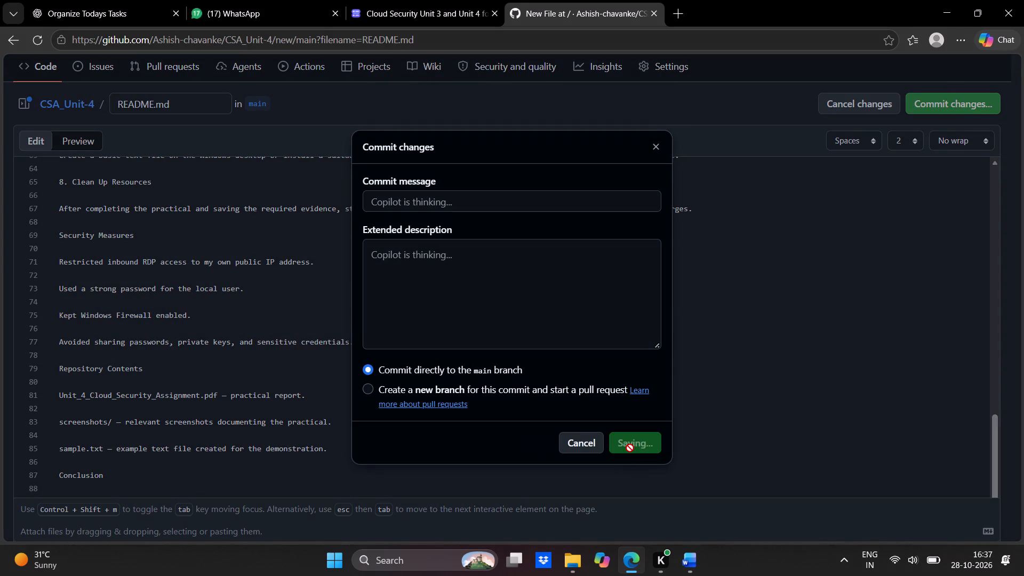
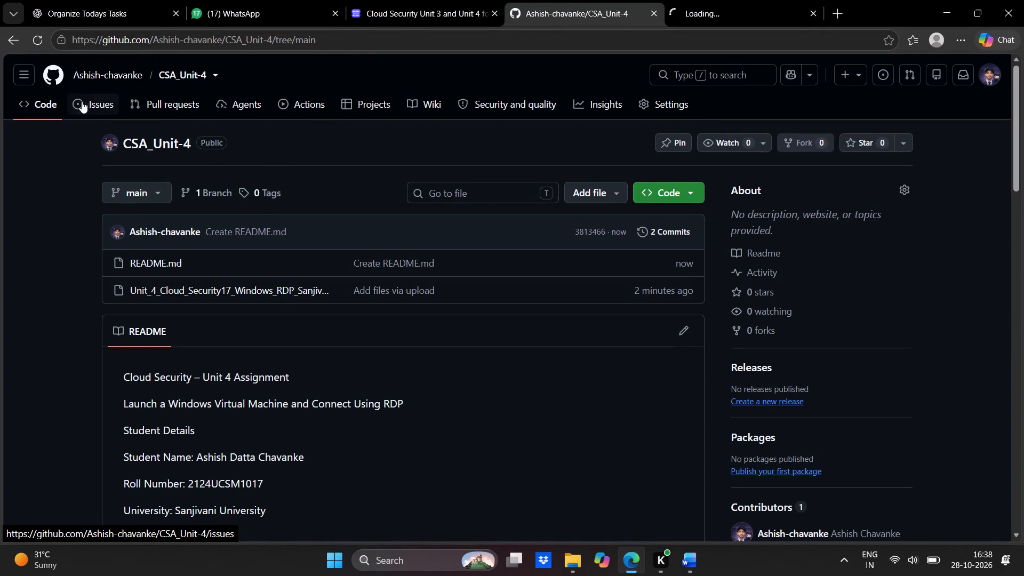
Copy the web address of the CSA_Unit-4 repository's main page on GitHub.
left_click(188, 80)
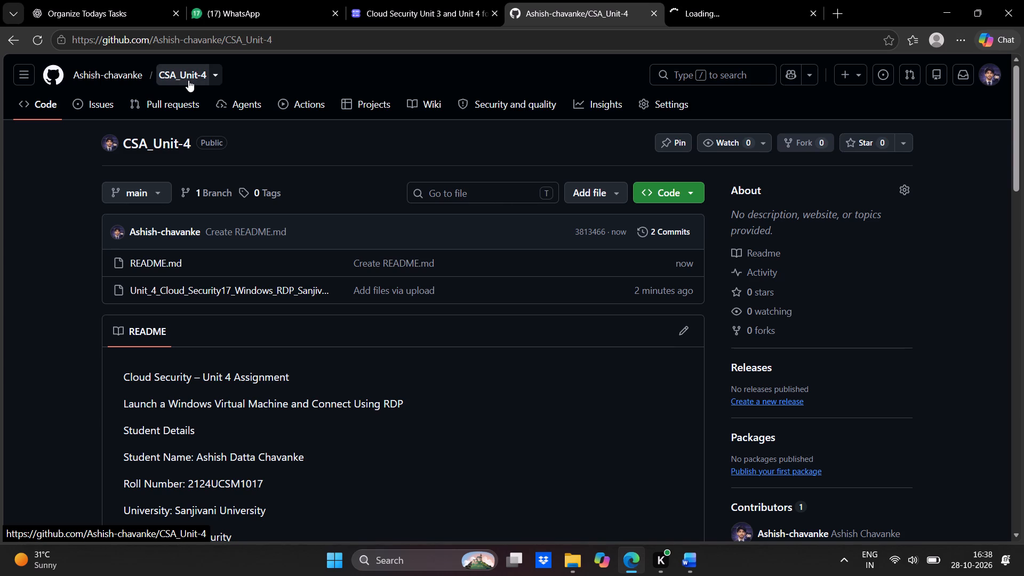
left_click_drag(308, 32, 155, 42)
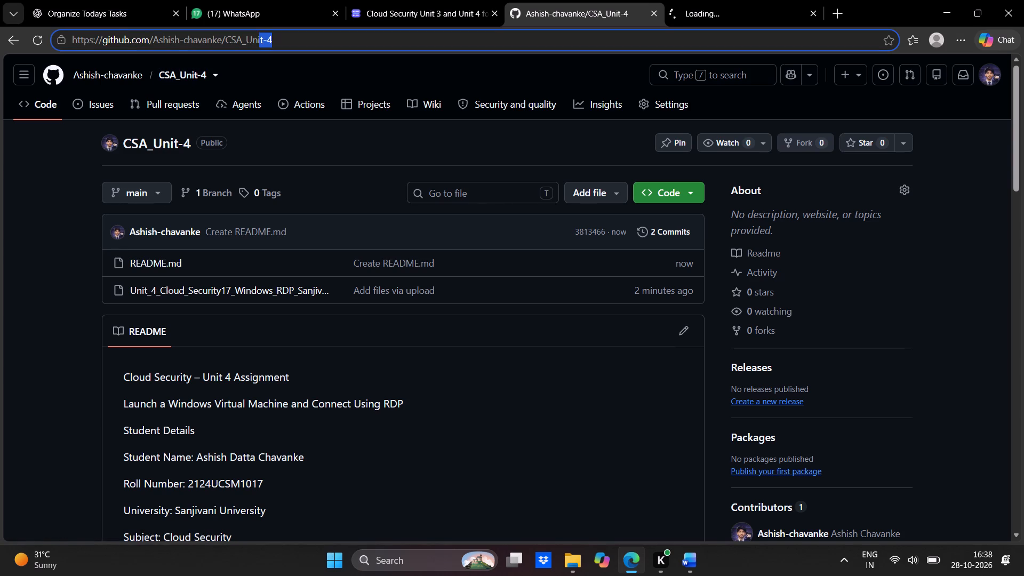
left_click_drag(155, 42, 91, 38)
left_click(24, 26)
left_click(275, 36)
key("ctrl+a")
key("ctrl+c")
key("ctrl+c")
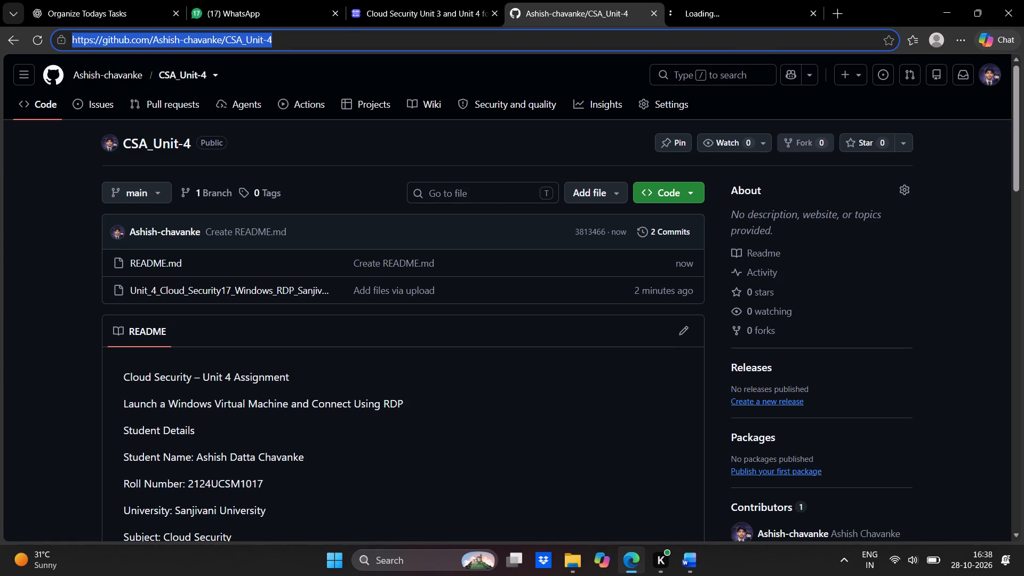
In the Cloud Security Google Form, replace the Unit 4 GitHub link with the copied CSA_Unit-4 repository address.
key("alt+Tab")
left_click(408, 2)
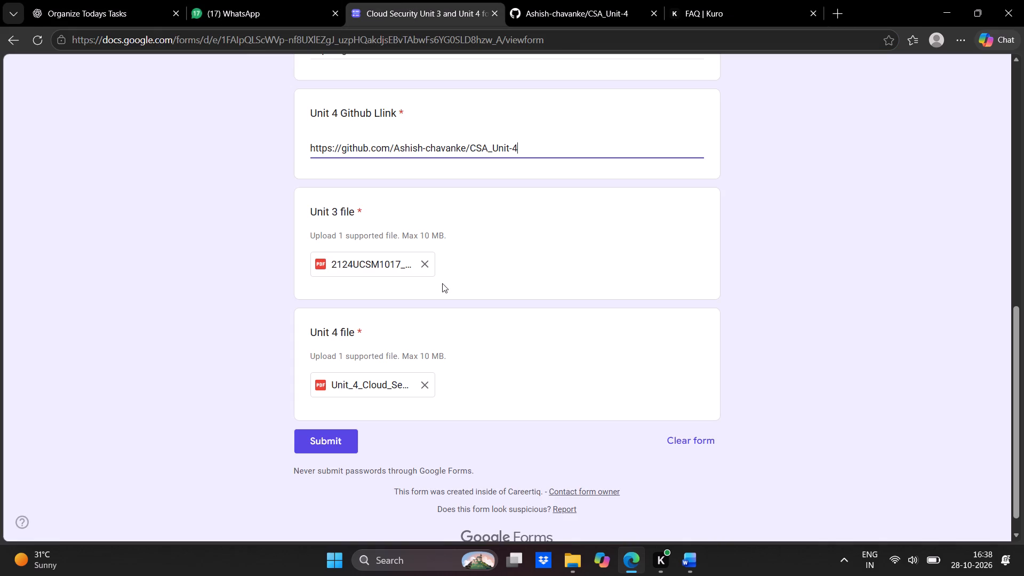
left_click(542, 140)
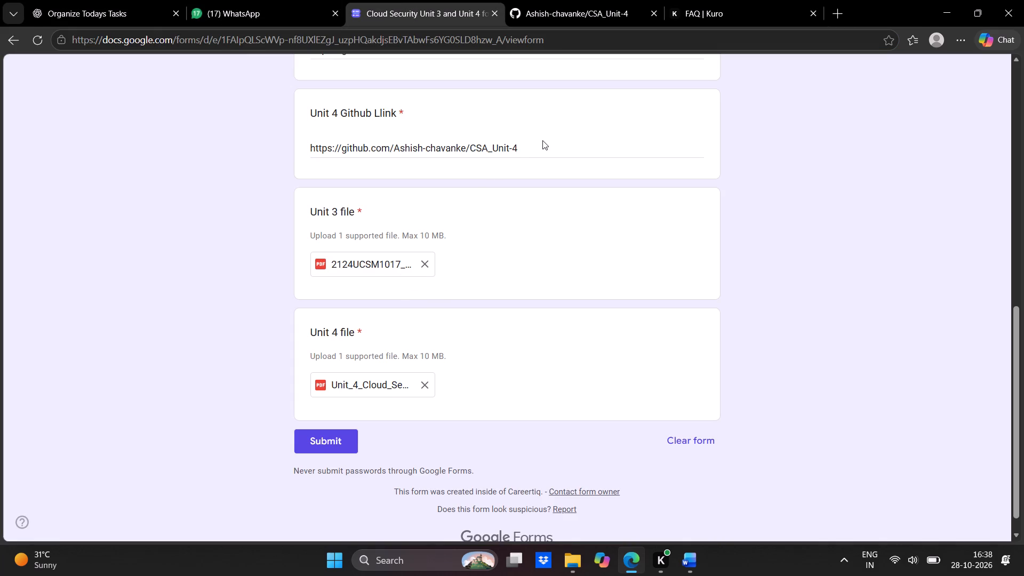
key("ctrl+a")
left_click(535, 147)
key("ctrl+a")
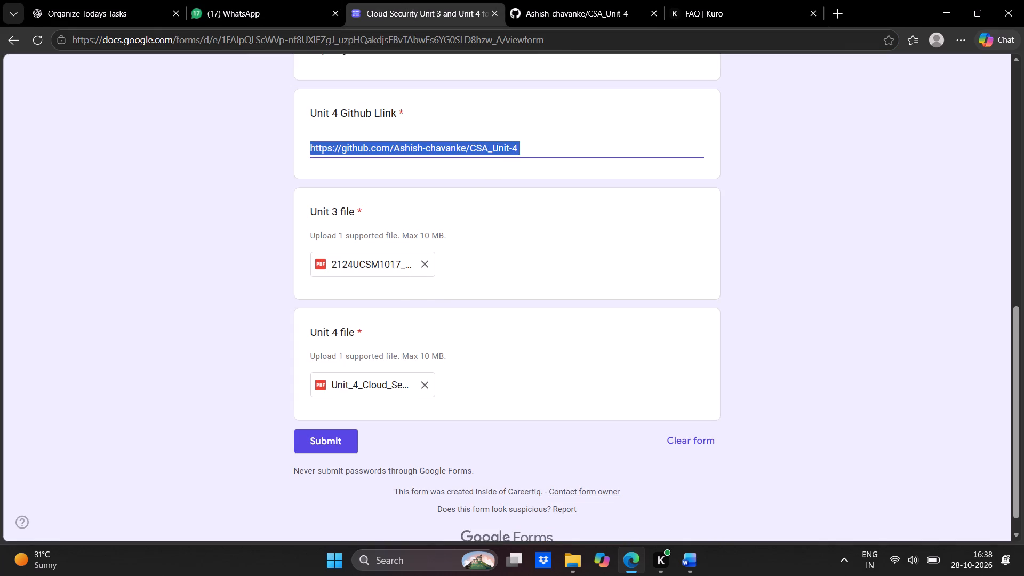
key("ctrl+v")
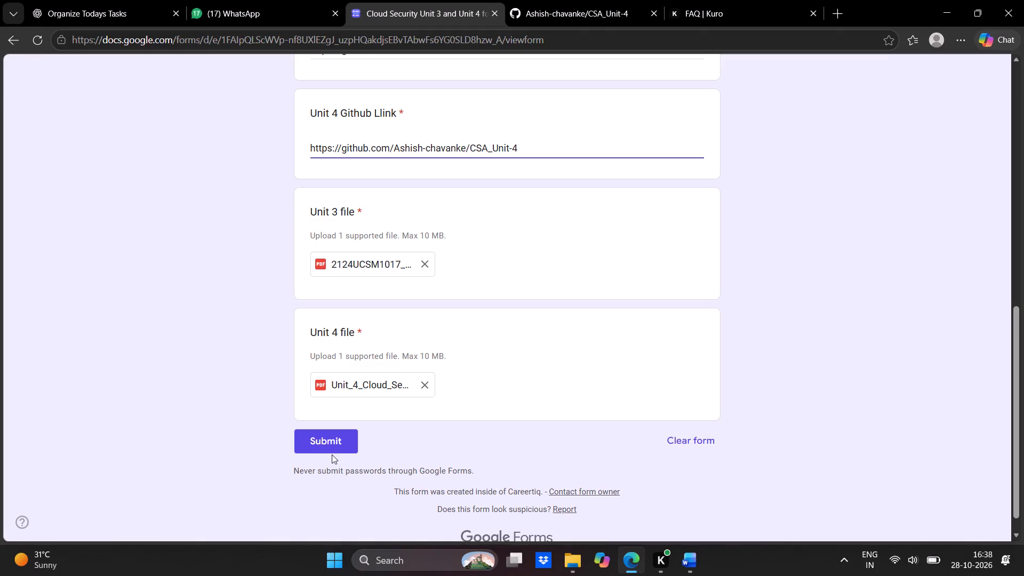
Submit the Cloud Security Unit 3 and Unit 4 form and save the offered autofill information.
left_click(334, 451)
scroll(336, 455, "up", 11)
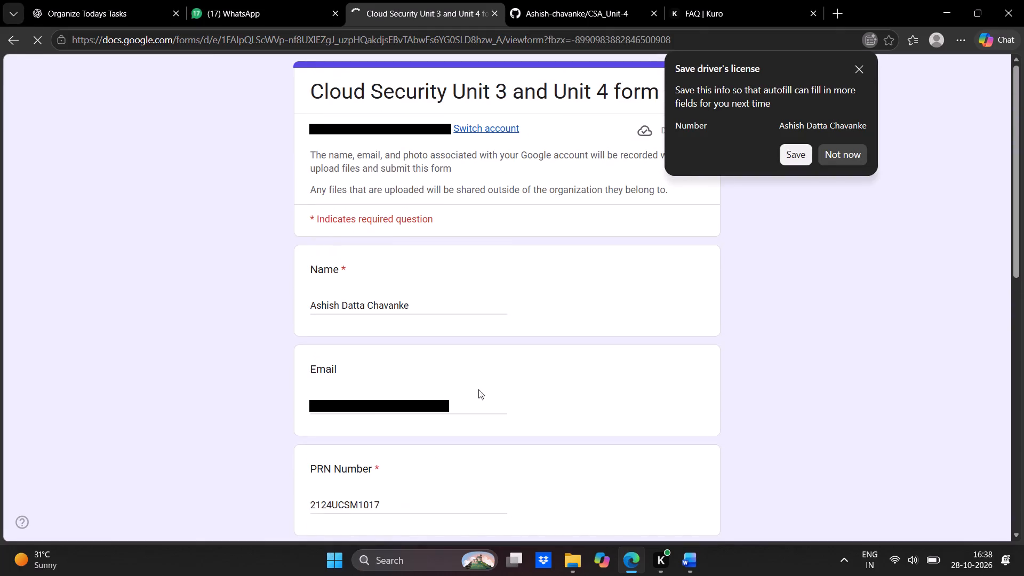
scroll(486, 385, "up", 5)
left_click(802, 156)
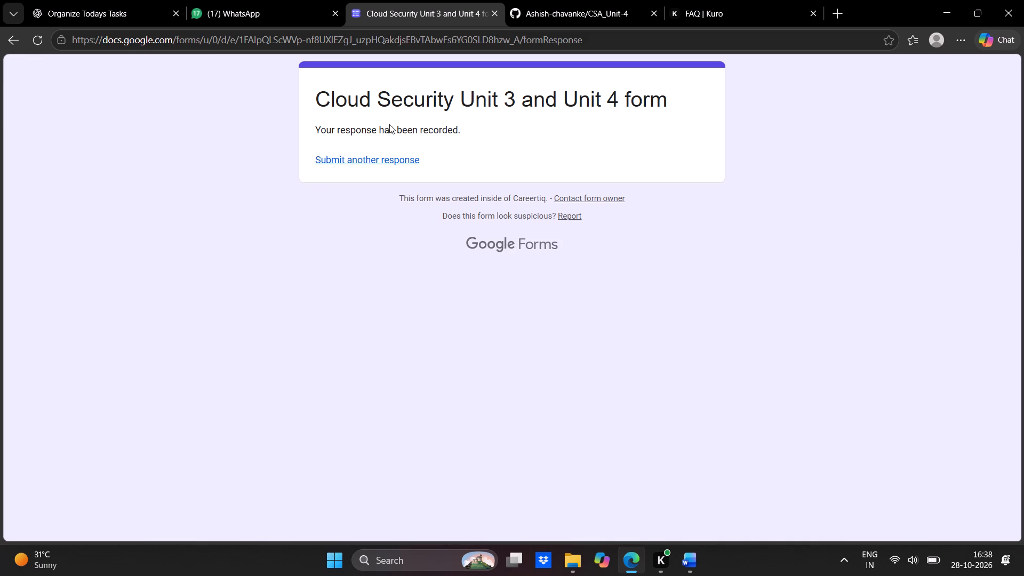
Start another response to the form and close the CSA_Unit-4 GitHub page.
left_click(411, 157)
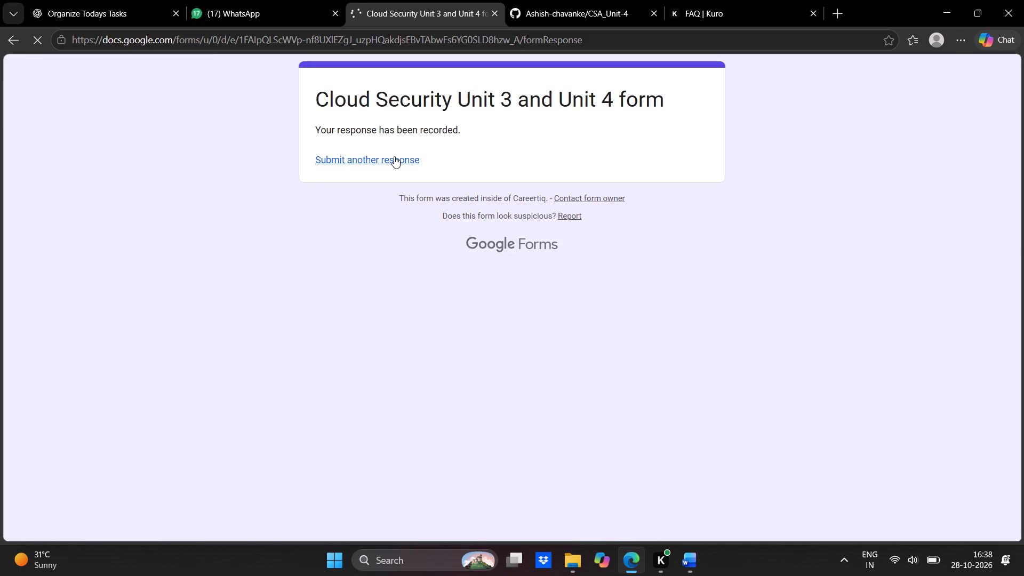
left_click(655, 13)
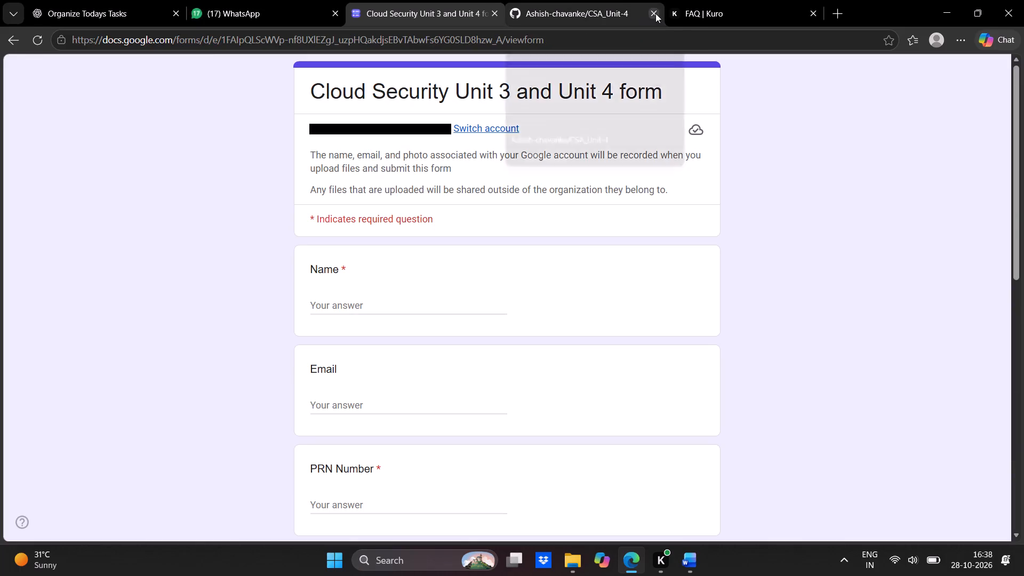
Fill in the student's full name, email address and PRN number in the new form response.
left_click(436, 303)
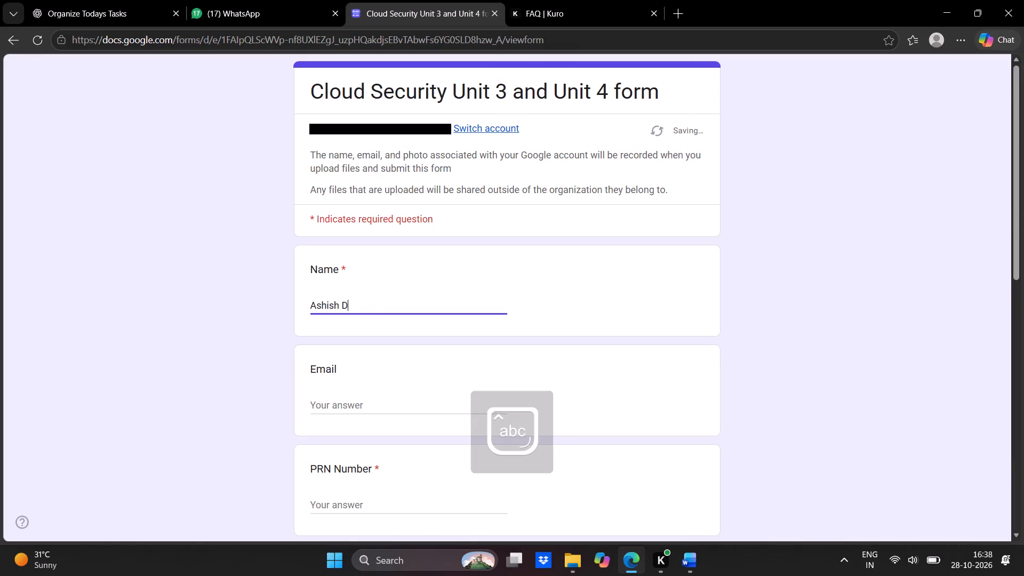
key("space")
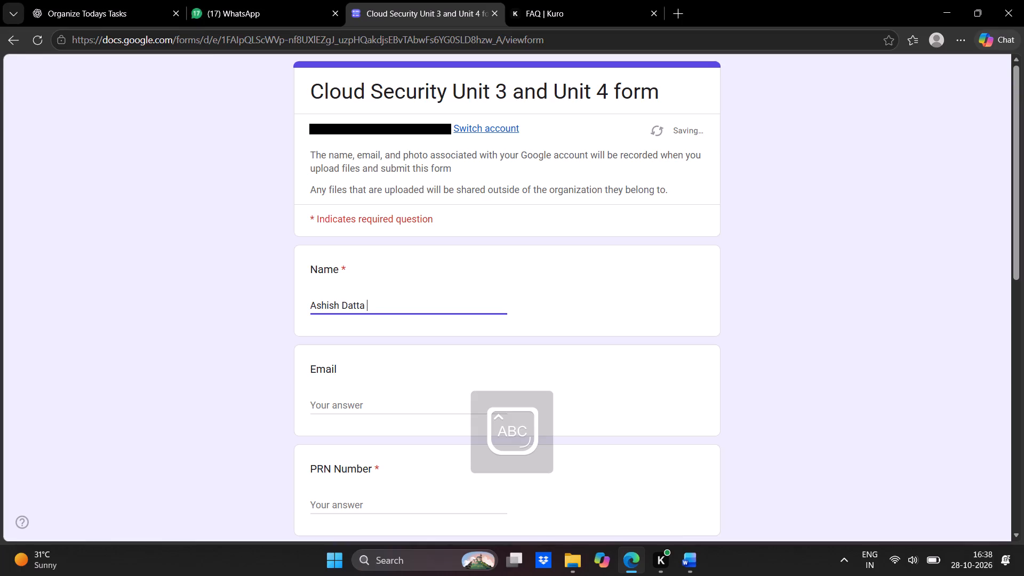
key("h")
key("BackSpace")
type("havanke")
scroll(422, 303, "up", 1)
left_click(410, 403)
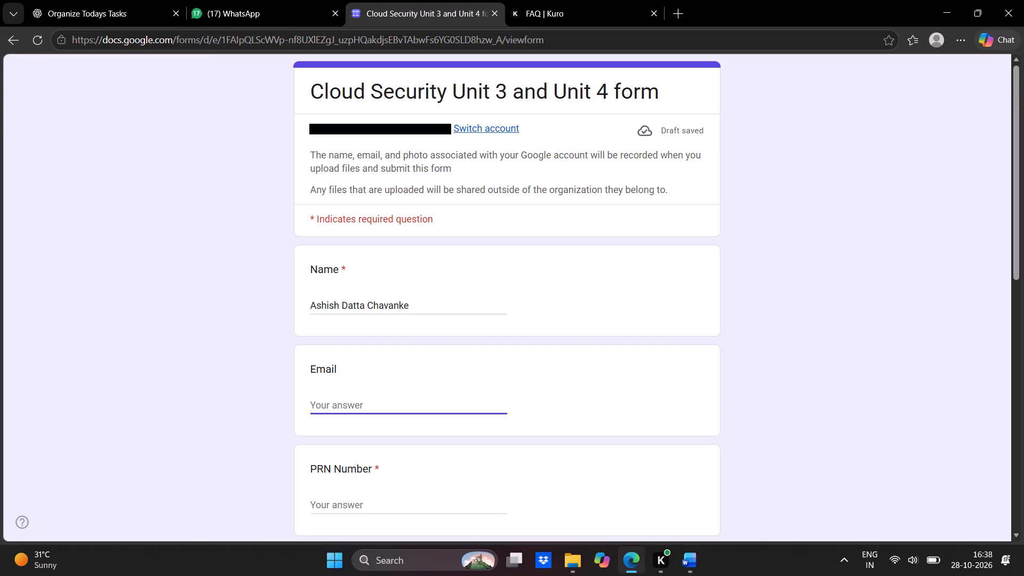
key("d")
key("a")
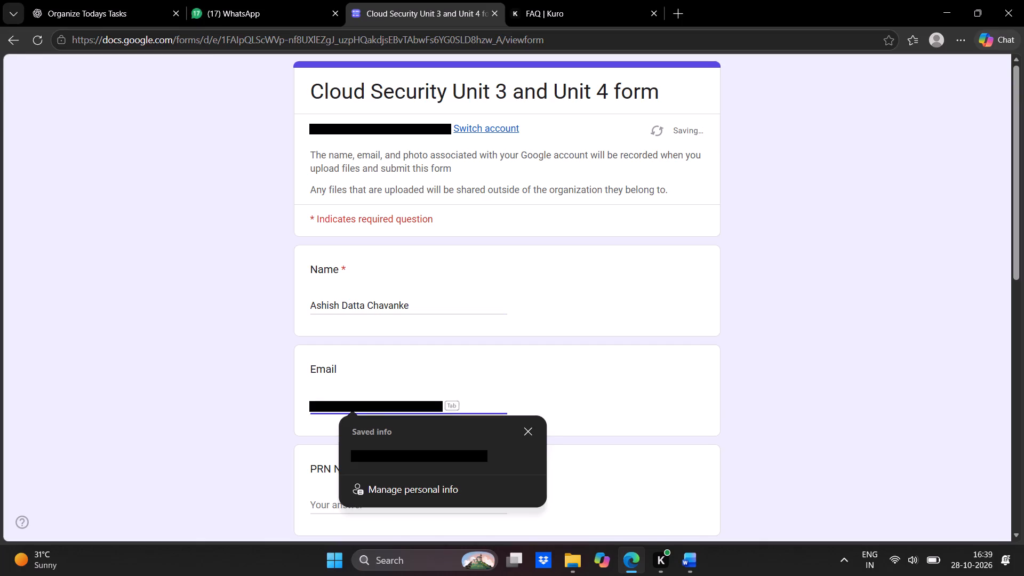
key("Tab")
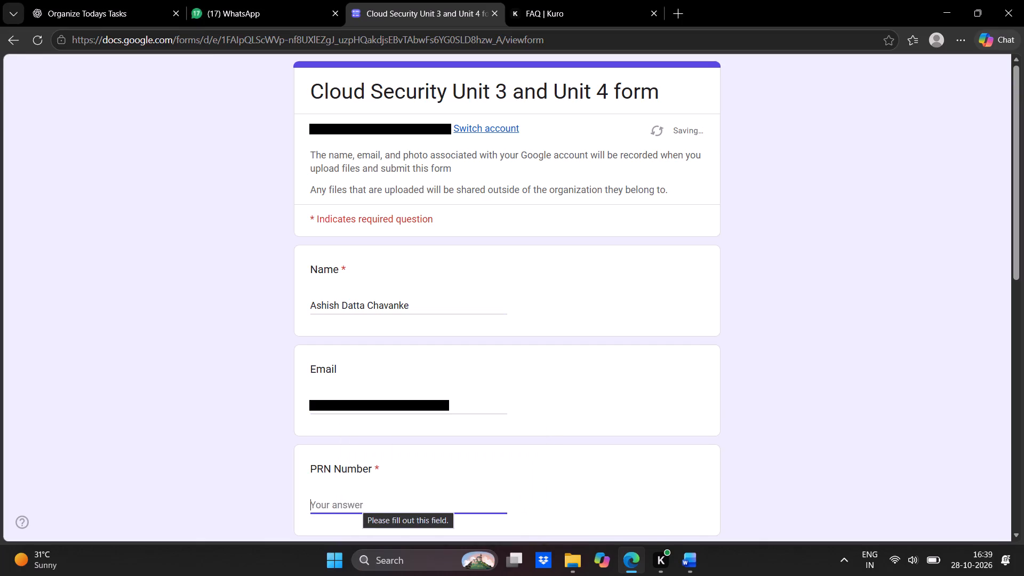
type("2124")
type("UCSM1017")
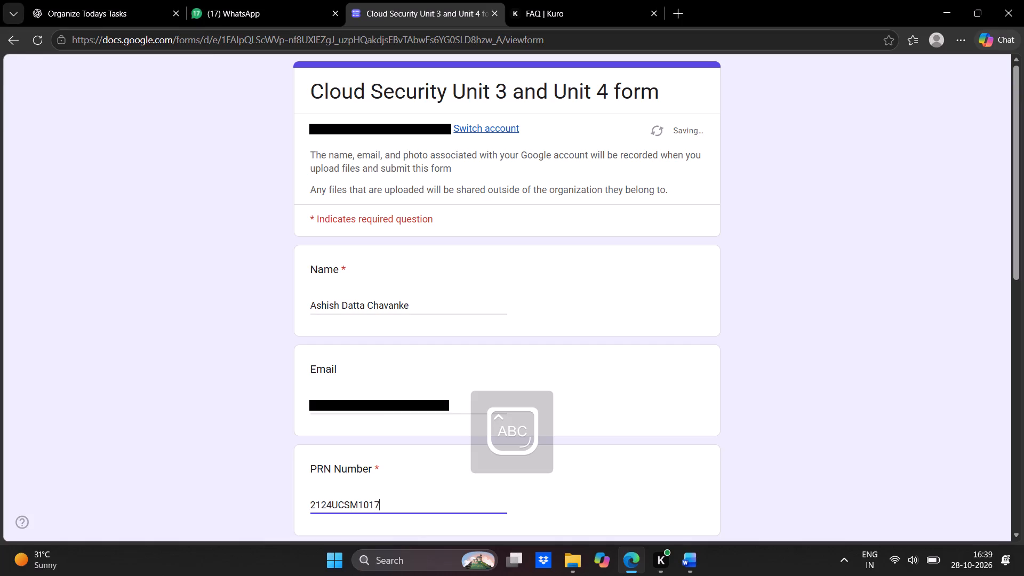
Enter the CSA_Unit-3 repository address as the Unit 3 GitHub link and the CSA_Unit-4 address as the Unit 4 link.
scroll(410, 407, "down", 2)
left_click(383, 455)
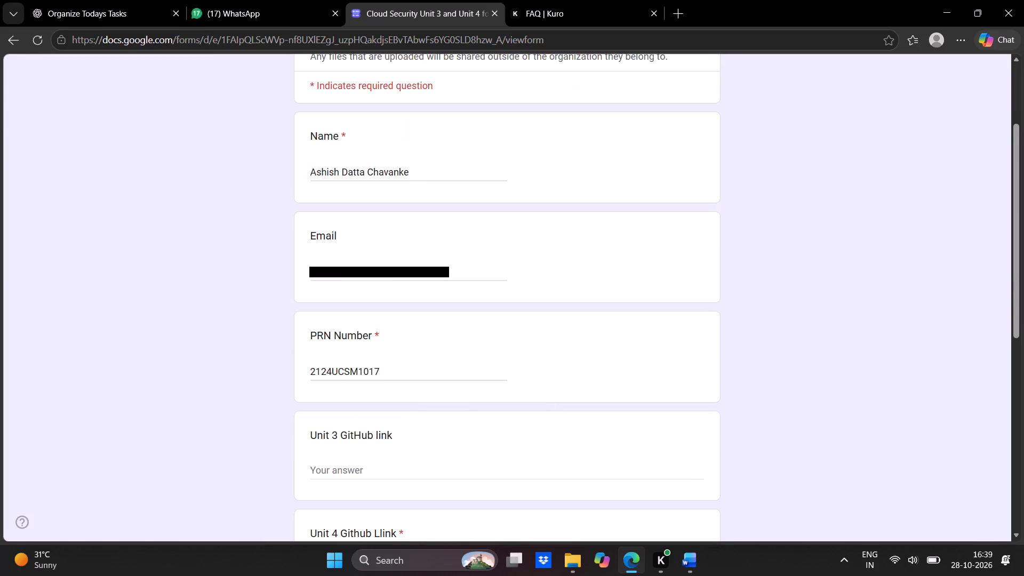
left_click(381, 468)
key("ctrl+v")
scroll(381, 468, "down", 3)
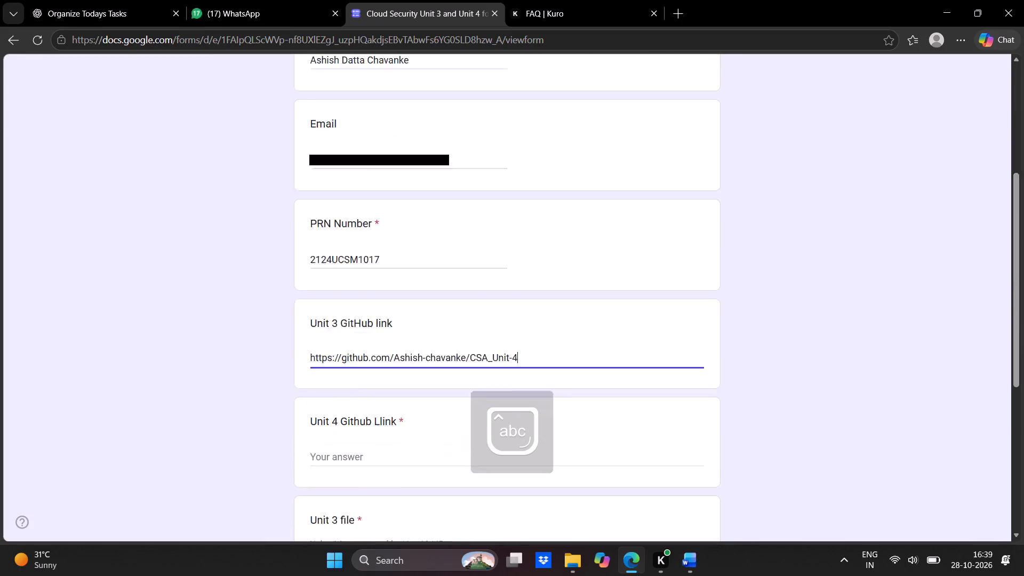
left_click(360, 365)
key("ctrl+v")
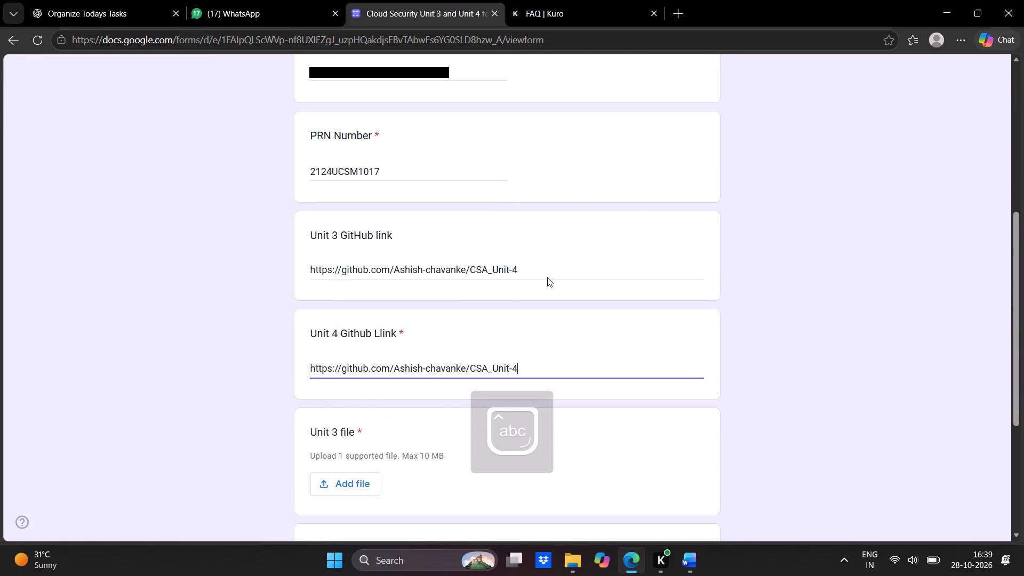
left_click(537, 268)
key("BackSpace")
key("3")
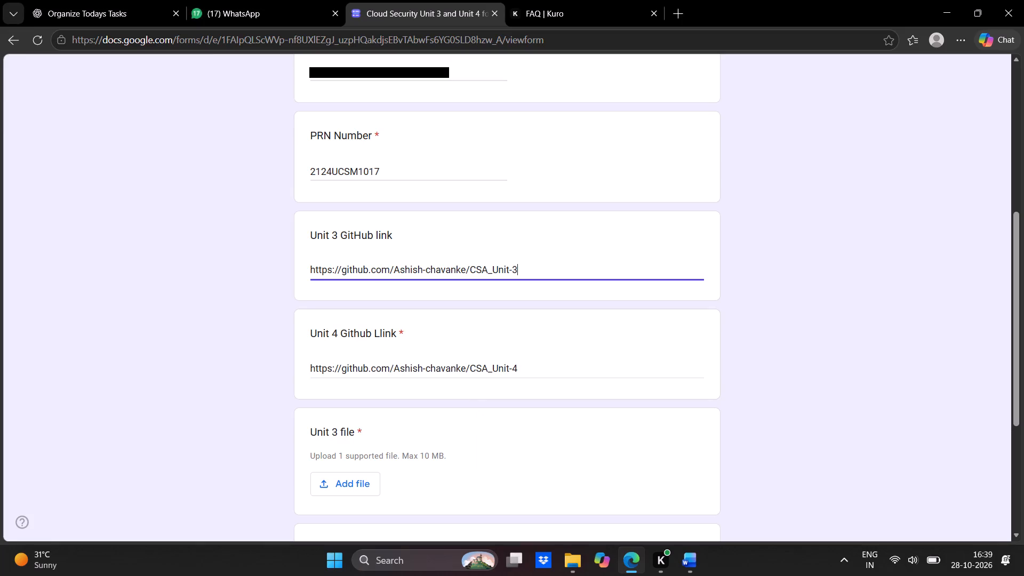
Upload the student's CSA_U3 PDF from the recent files in Home as the Unit 3 file.
scroll(569, 351, "down", 4)
left_click(363, 249)
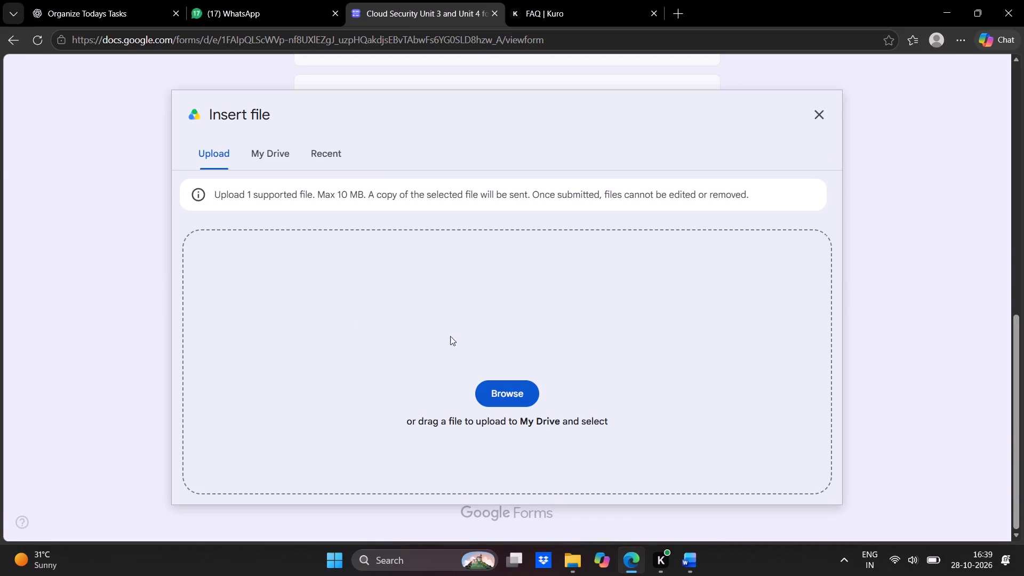
left_click(518, 398)
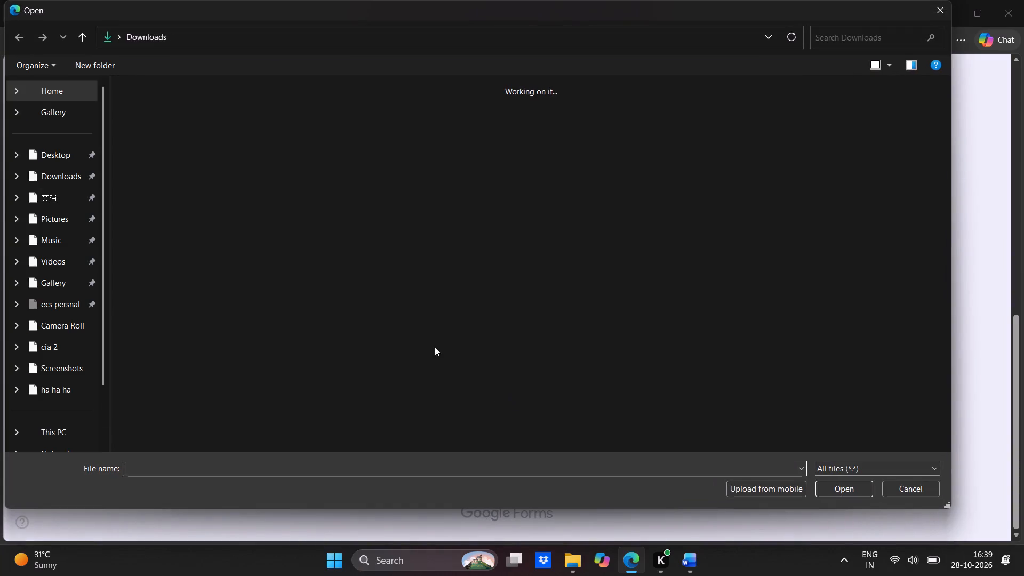
double_click(78, 94)
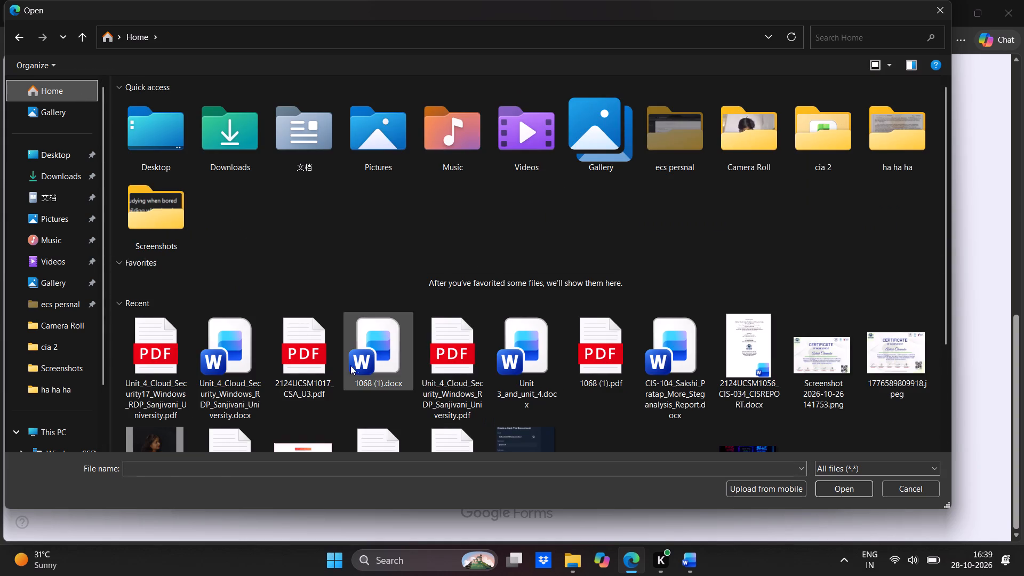
double_click(331, 362)
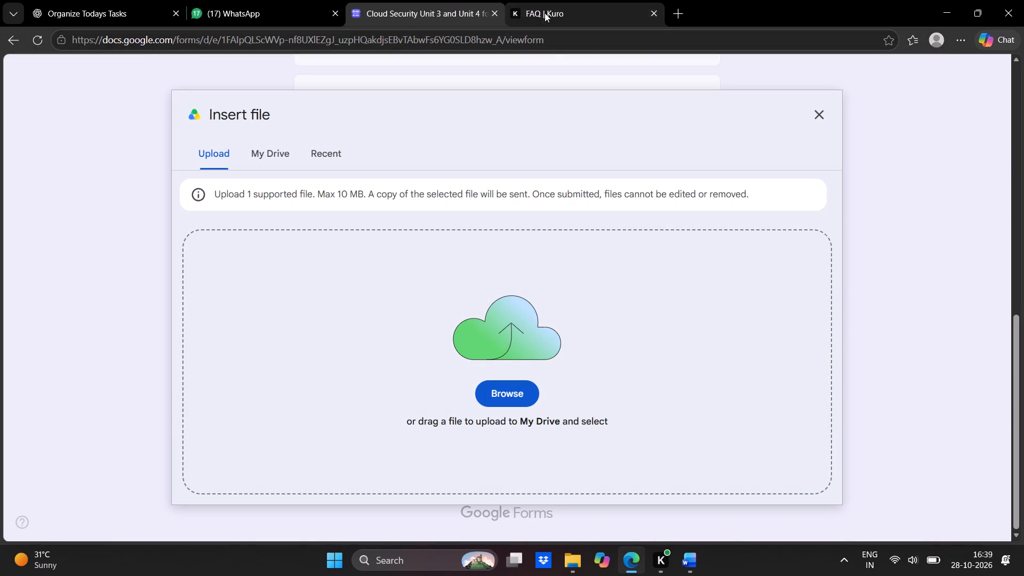
left_click(504, 390)
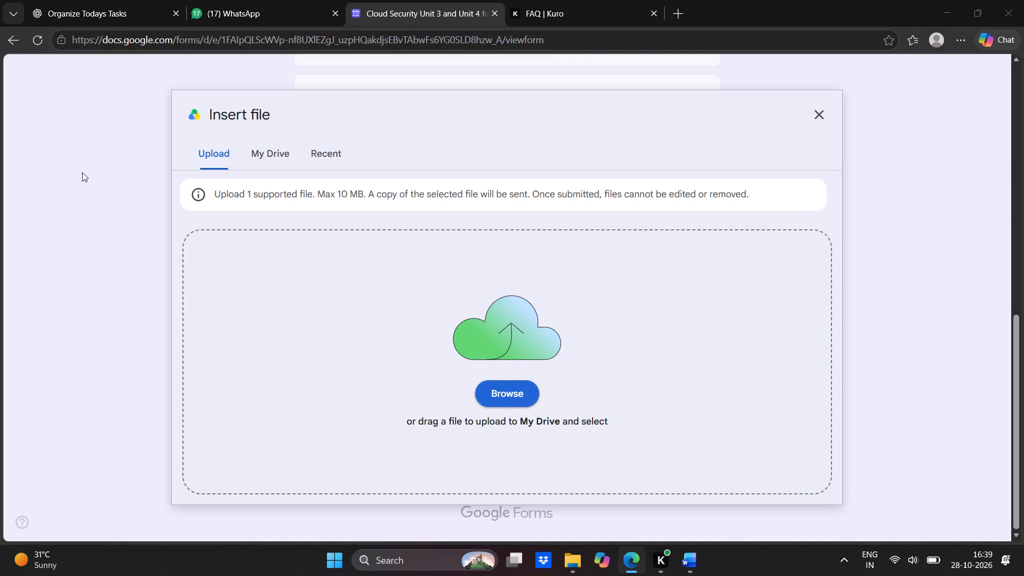
double_click(52, 91)
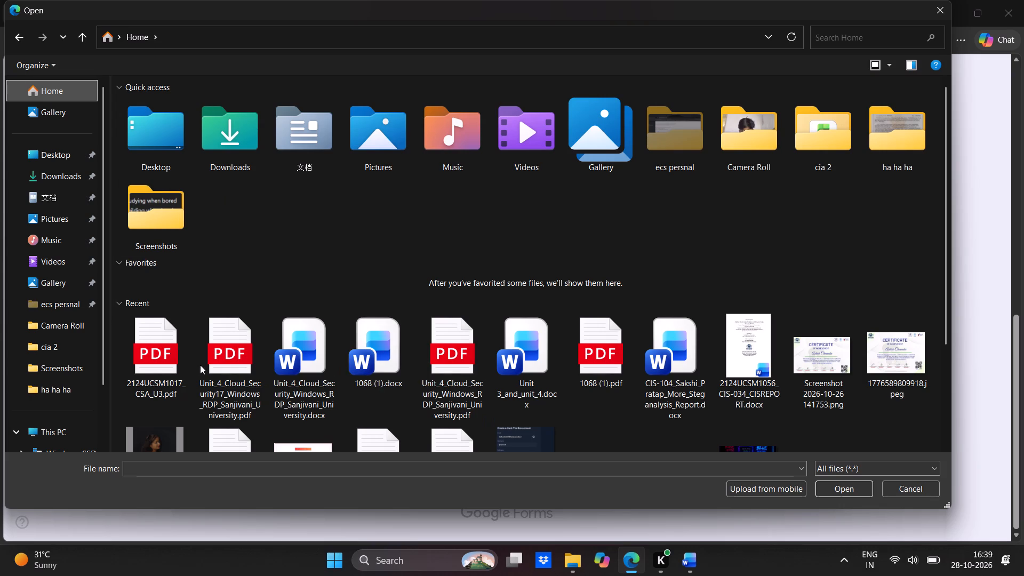
double_click(175, 361)
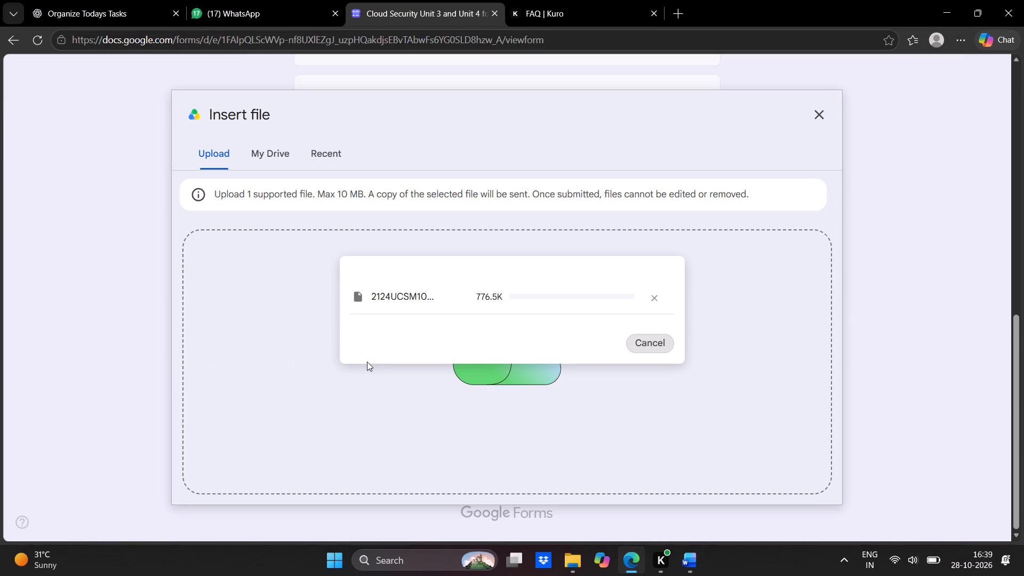
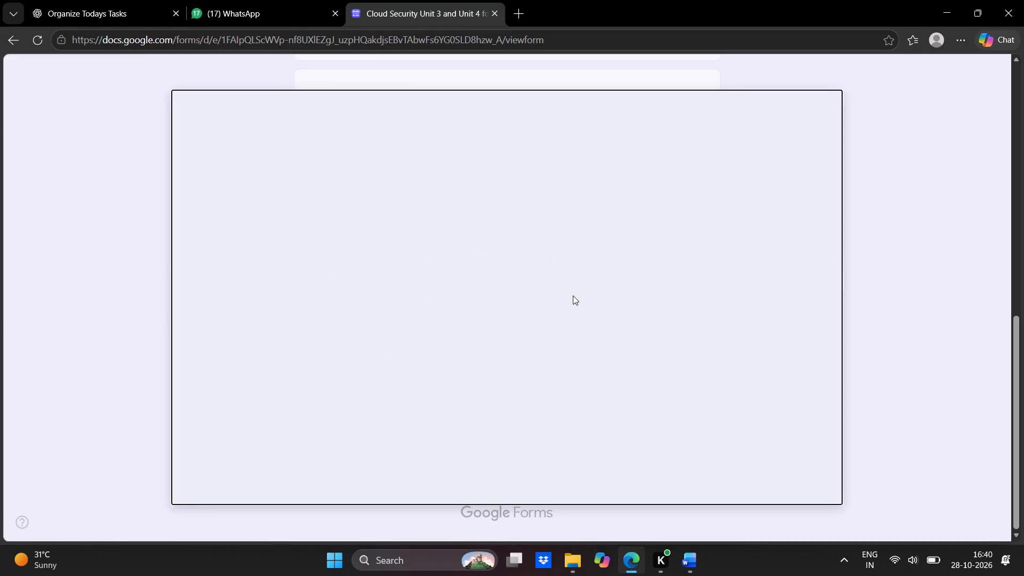
Browse the computer's files for the Unit 4 upload and open the Home location to pick the student's PDF.
left_click(513, 394)
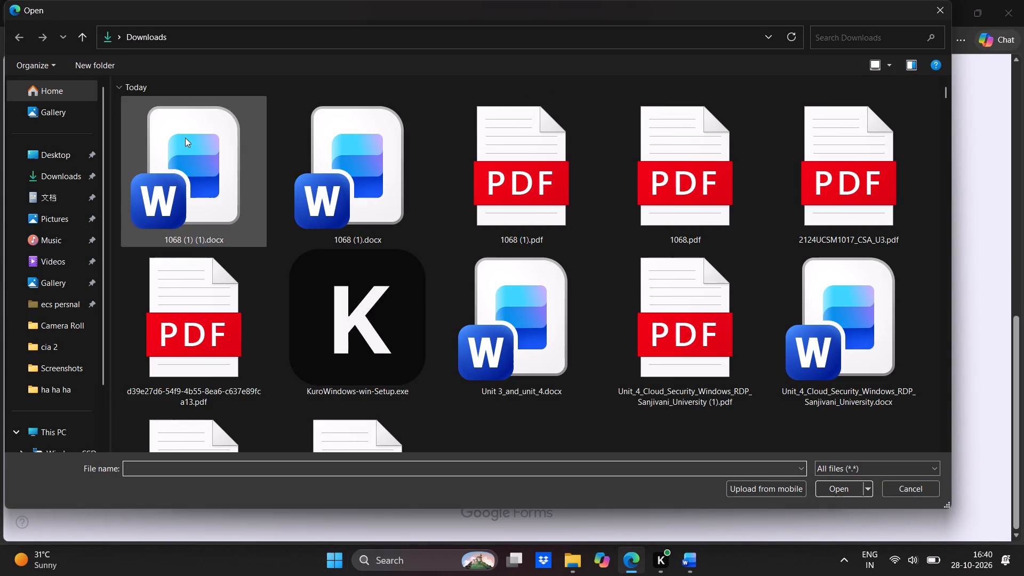
double_click(78, 83)
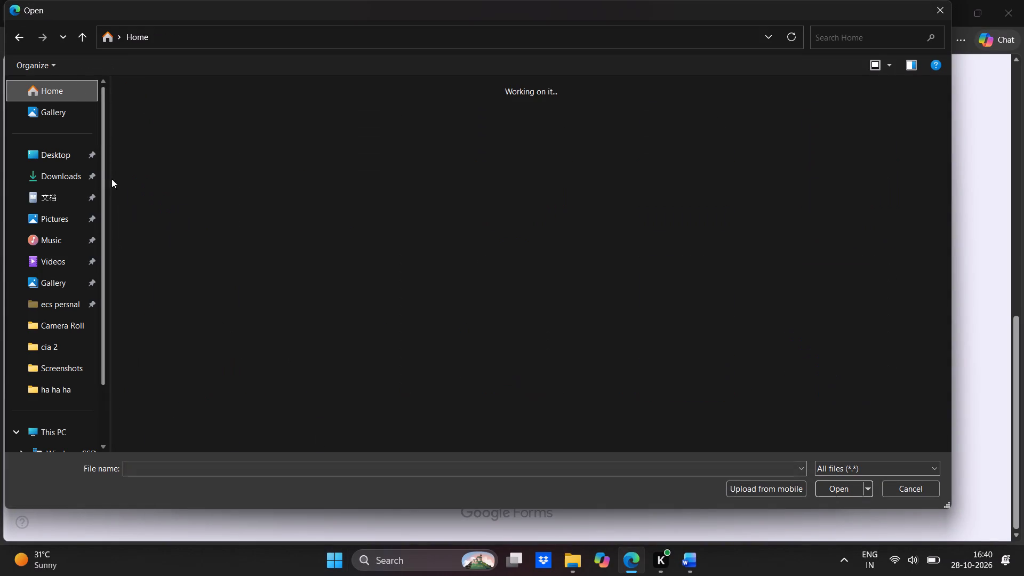
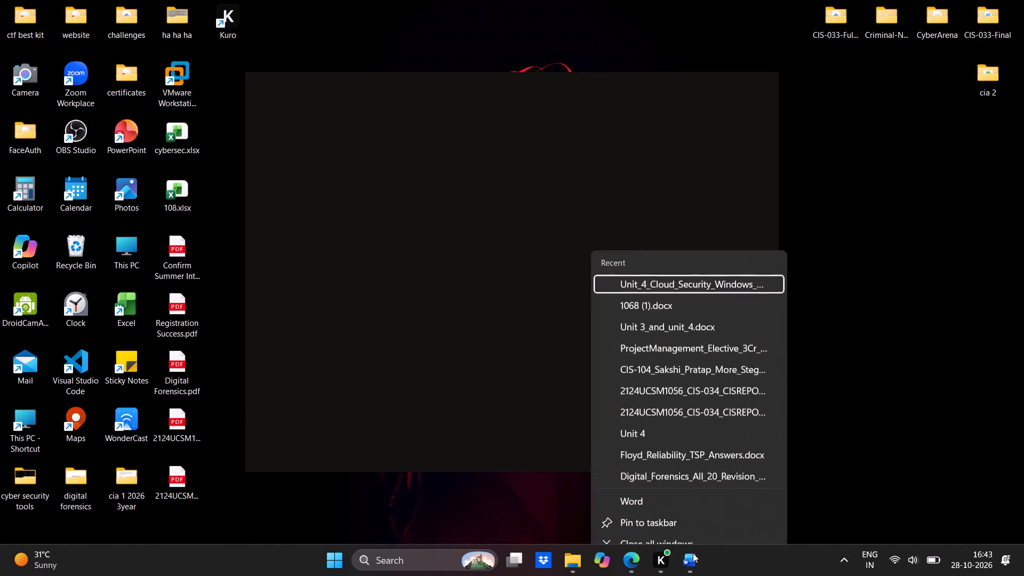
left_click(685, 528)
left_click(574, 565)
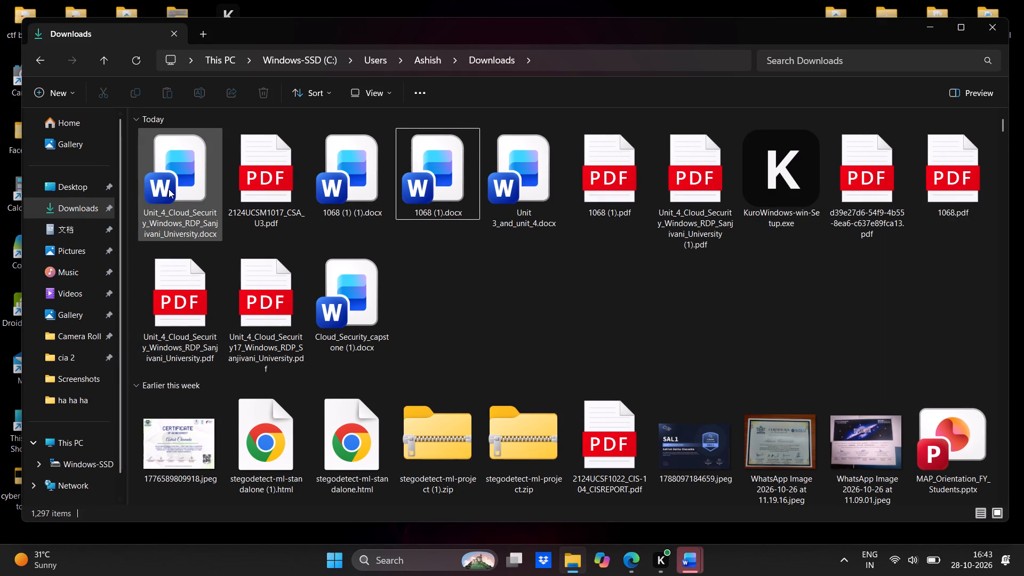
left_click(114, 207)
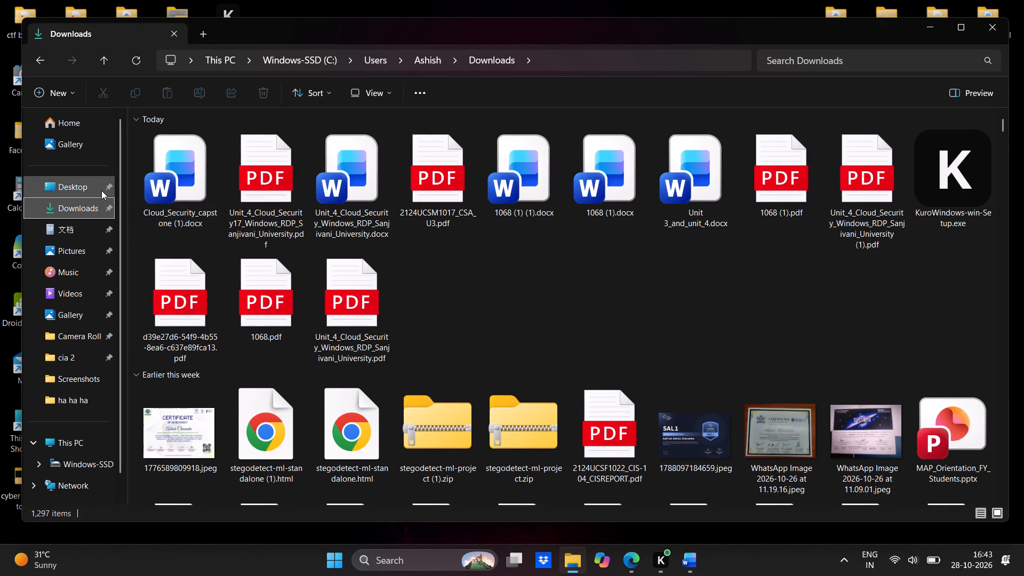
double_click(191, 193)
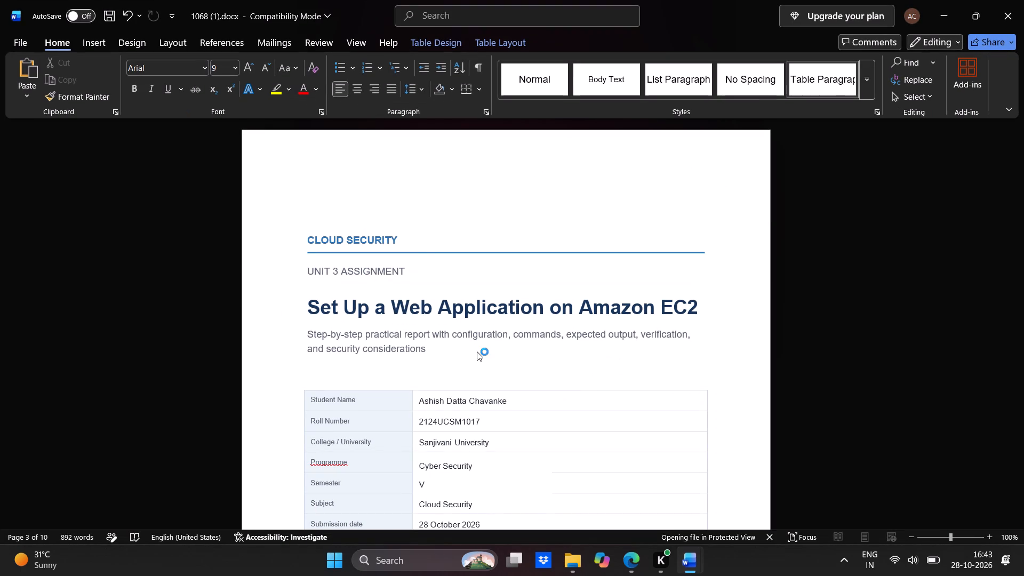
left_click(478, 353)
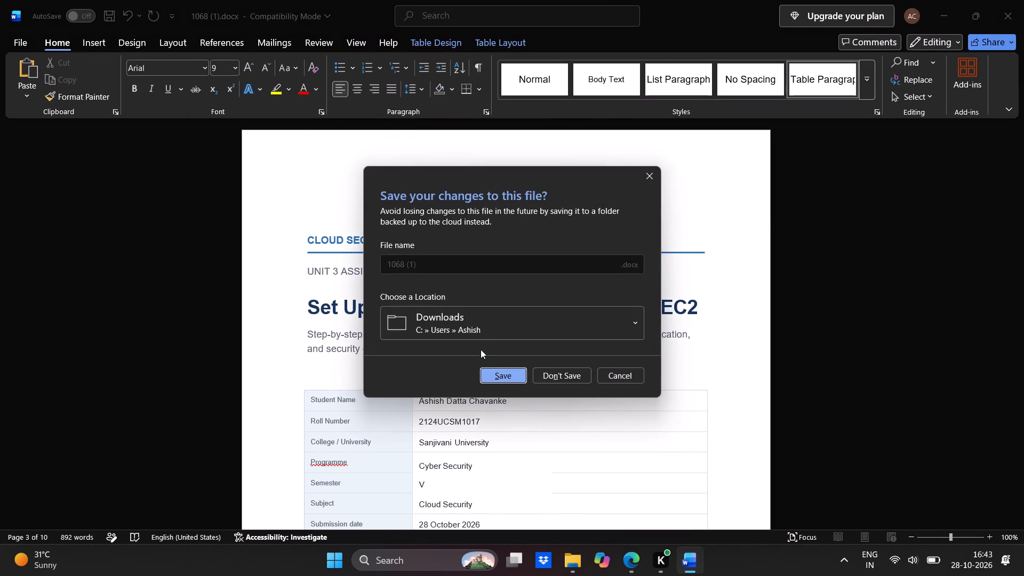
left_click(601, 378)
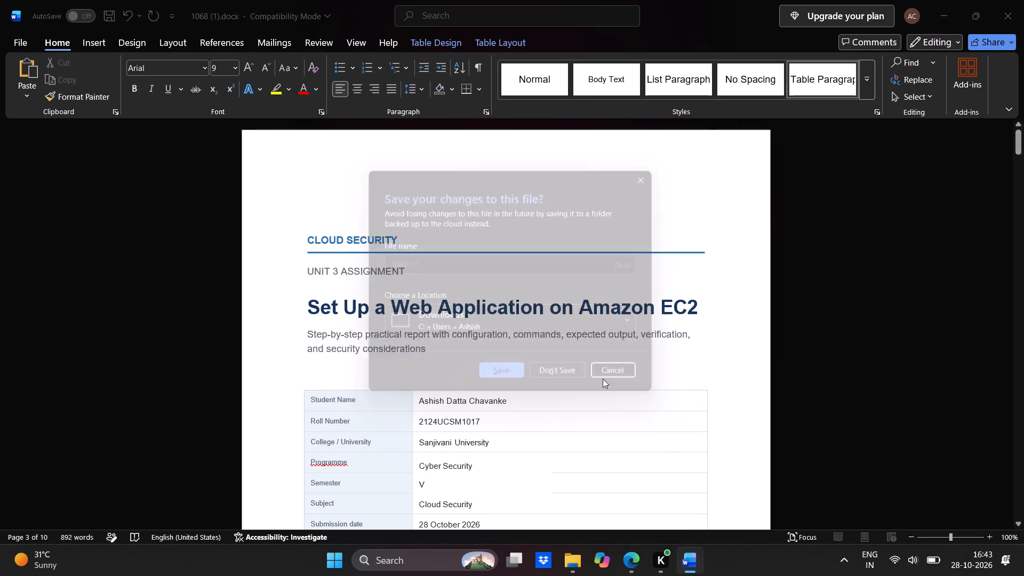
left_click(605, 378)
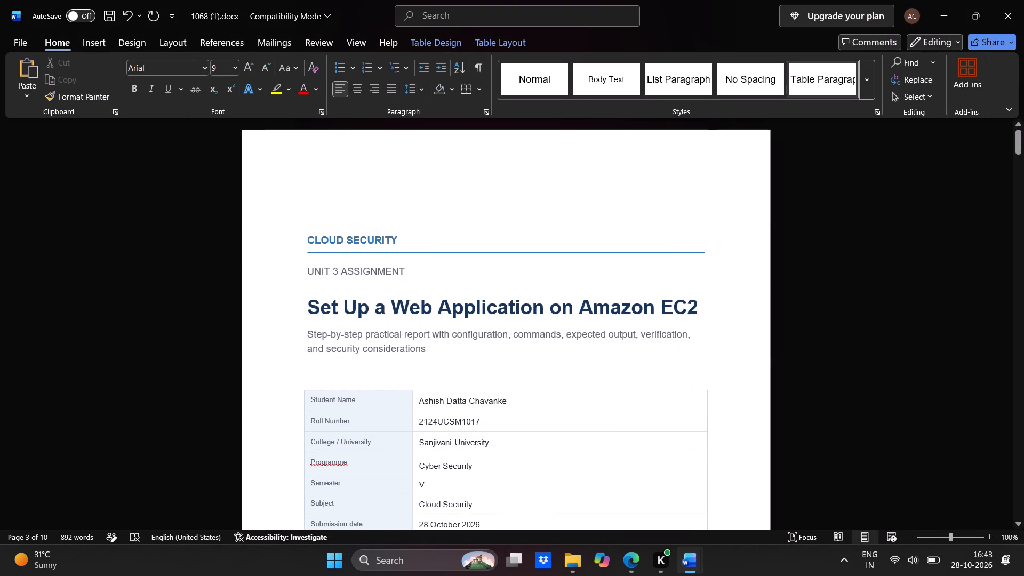
Open Cloud_Security_capstone (1).docx from the Downloads folder in Word and enable editing.
left_click(577, 569)
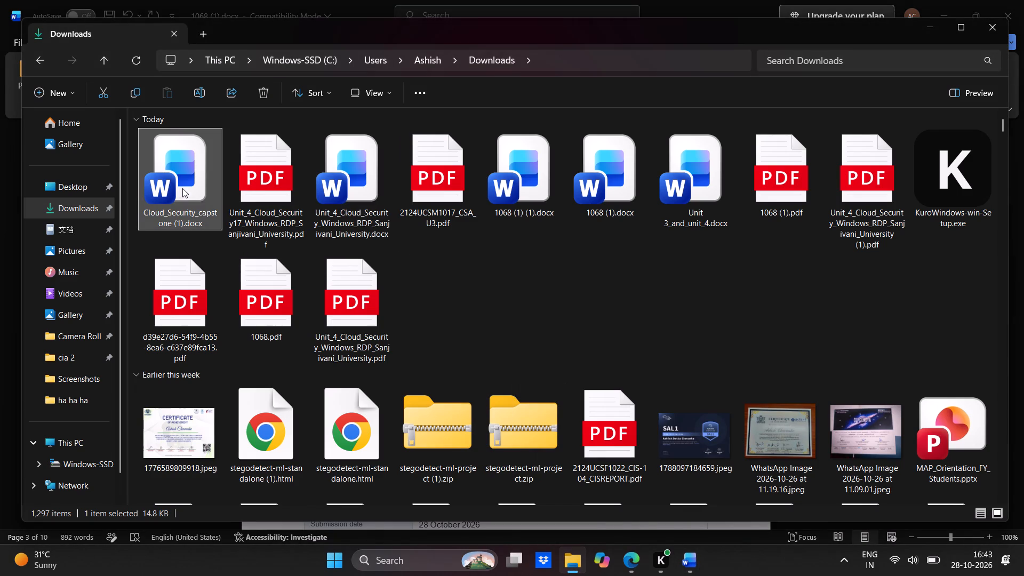
double_click(176, 186)
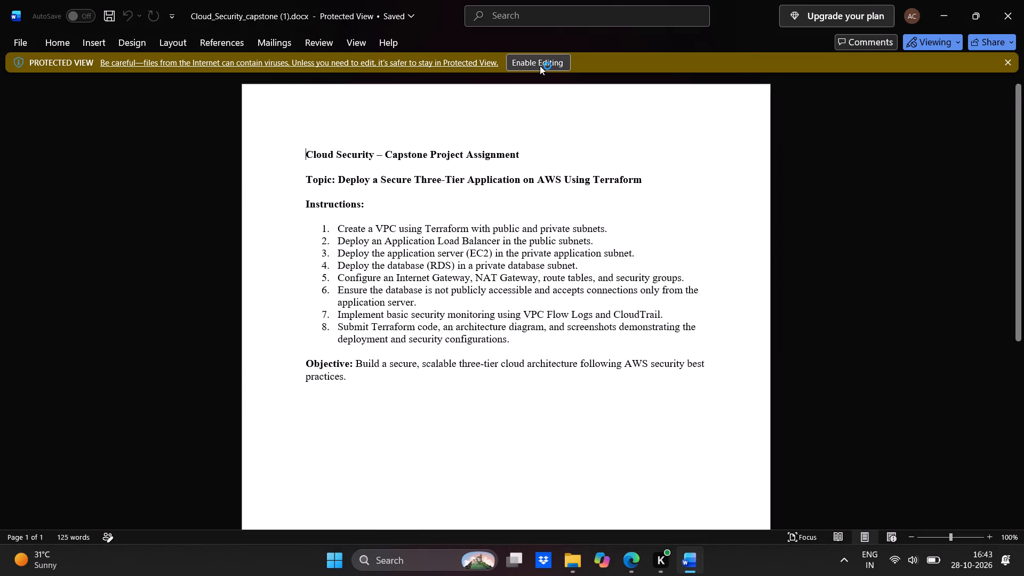
left_click(540, 66)
Copy the entire text of the Cloud Security capstone project assignment.
left_click_drag(450, 391, 51, 24)
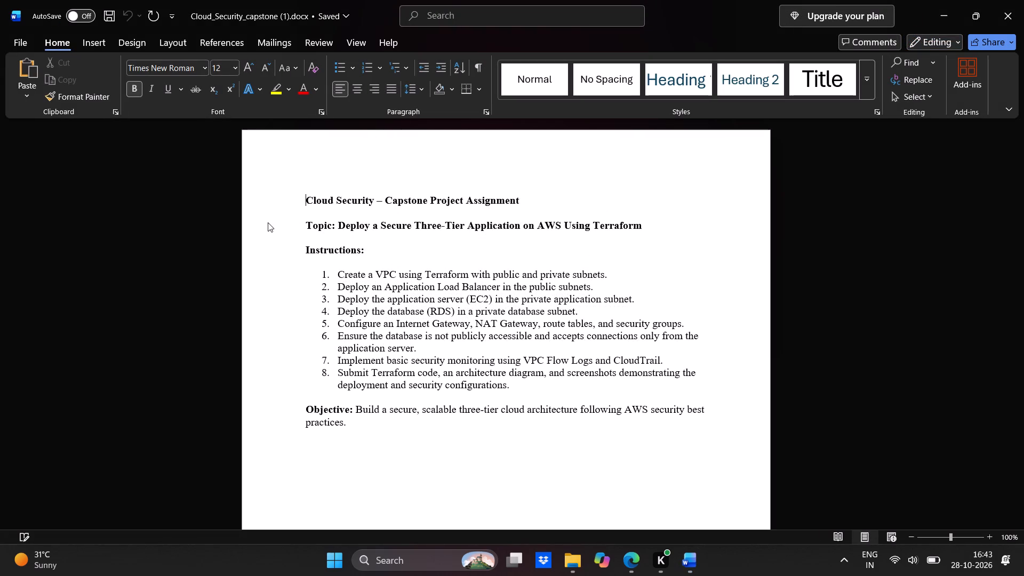
key("ctrl+a")
key("ctrl+c")
key("ctrl+c")
left_click_drag(270, 222, 298, 242, "ctrl")
key("space")
Switch from the capstone assignment document to another open window.
key("alt+Tab")
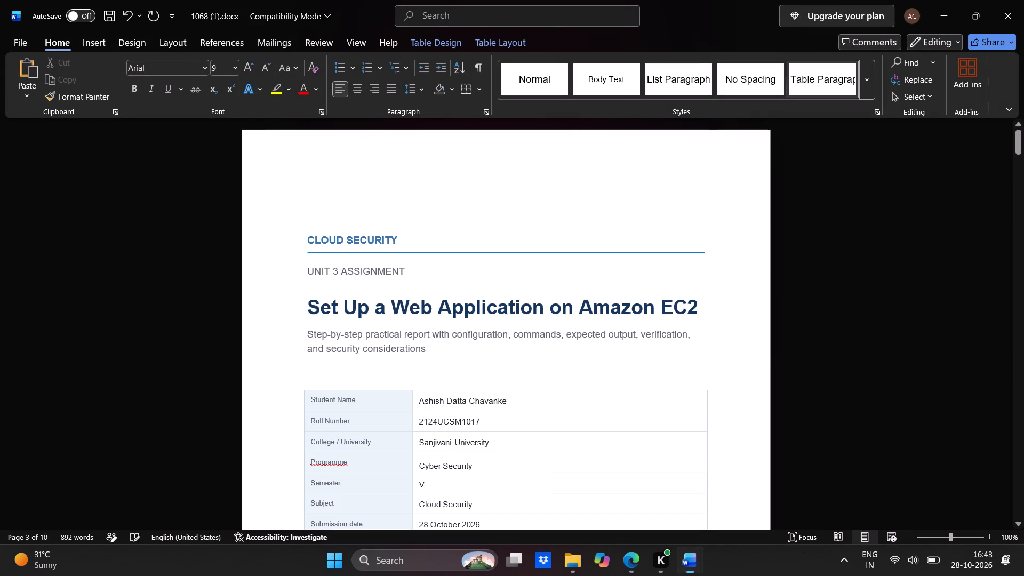
key("alt+Tab")
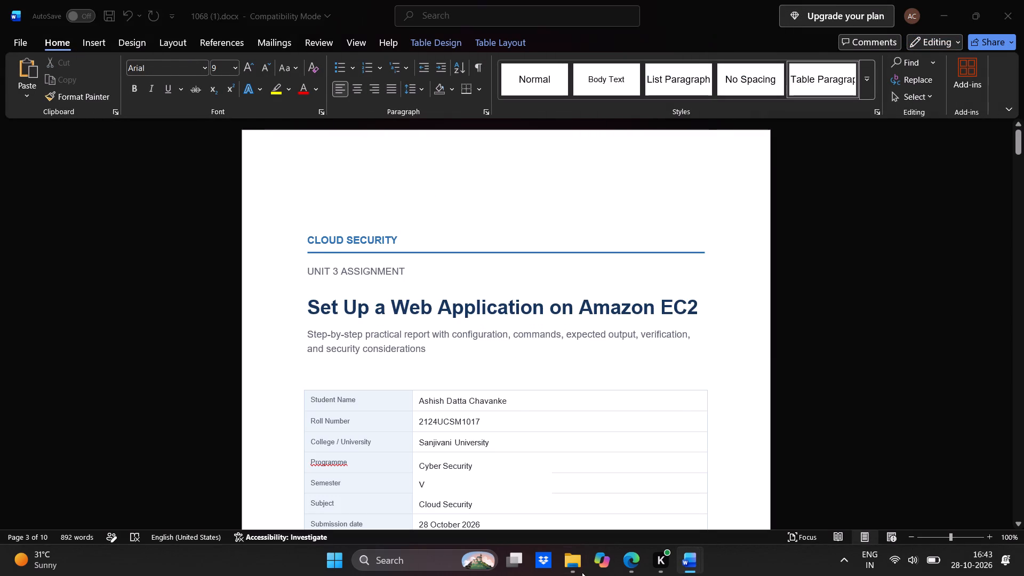